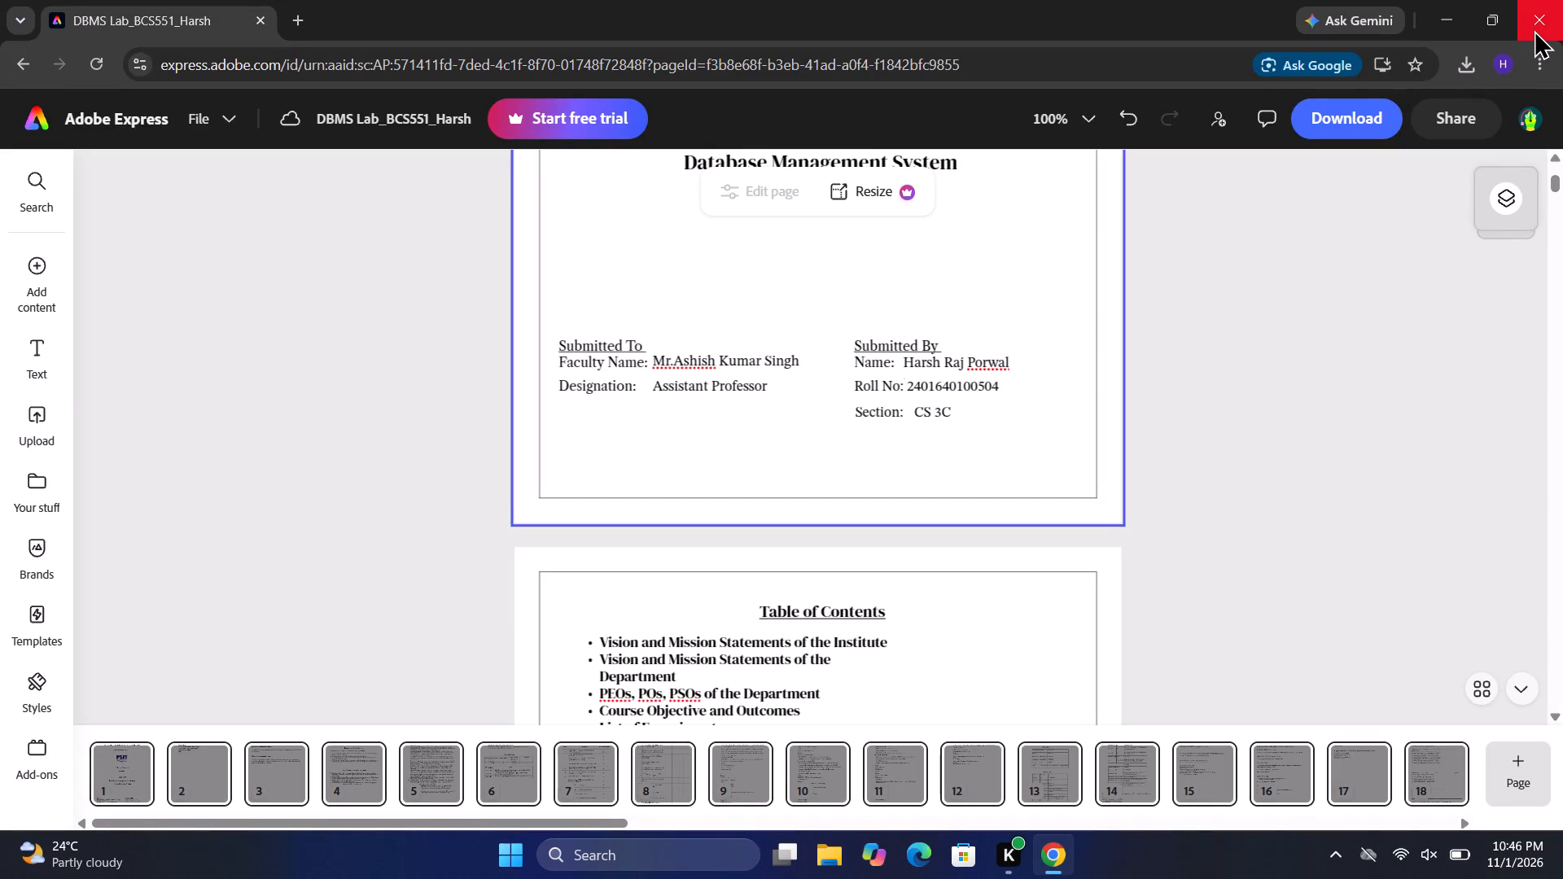
# Leave the open DBMS lab document and go to the Adobe Express start page for beginning a new project.
pyautogui.click(22, 72)
pyautogui.click(22, 72)
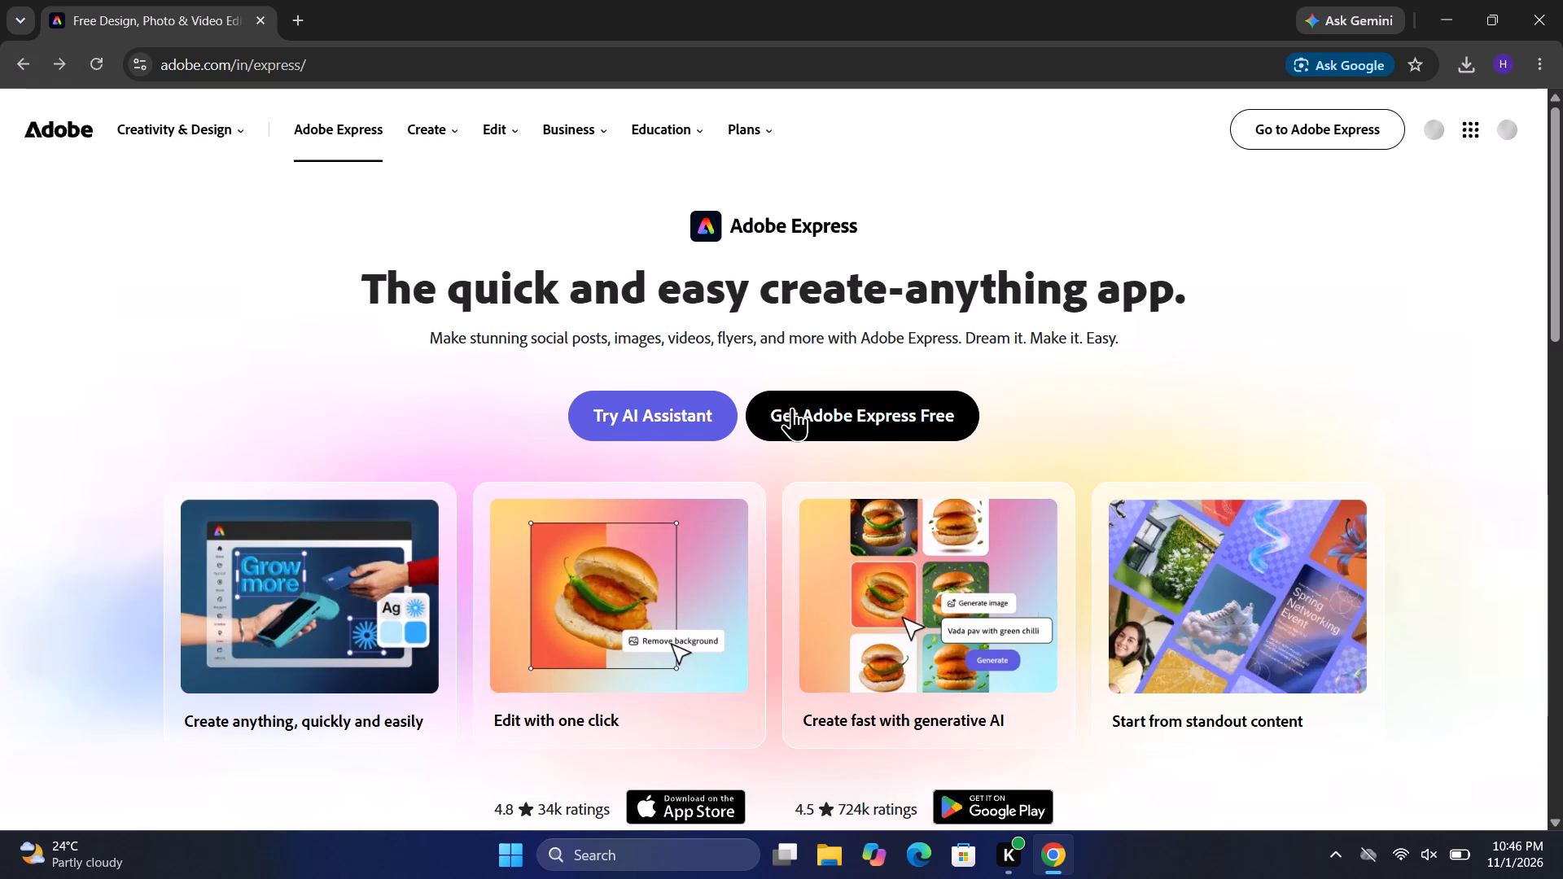
pyautogui.click(821, 429)
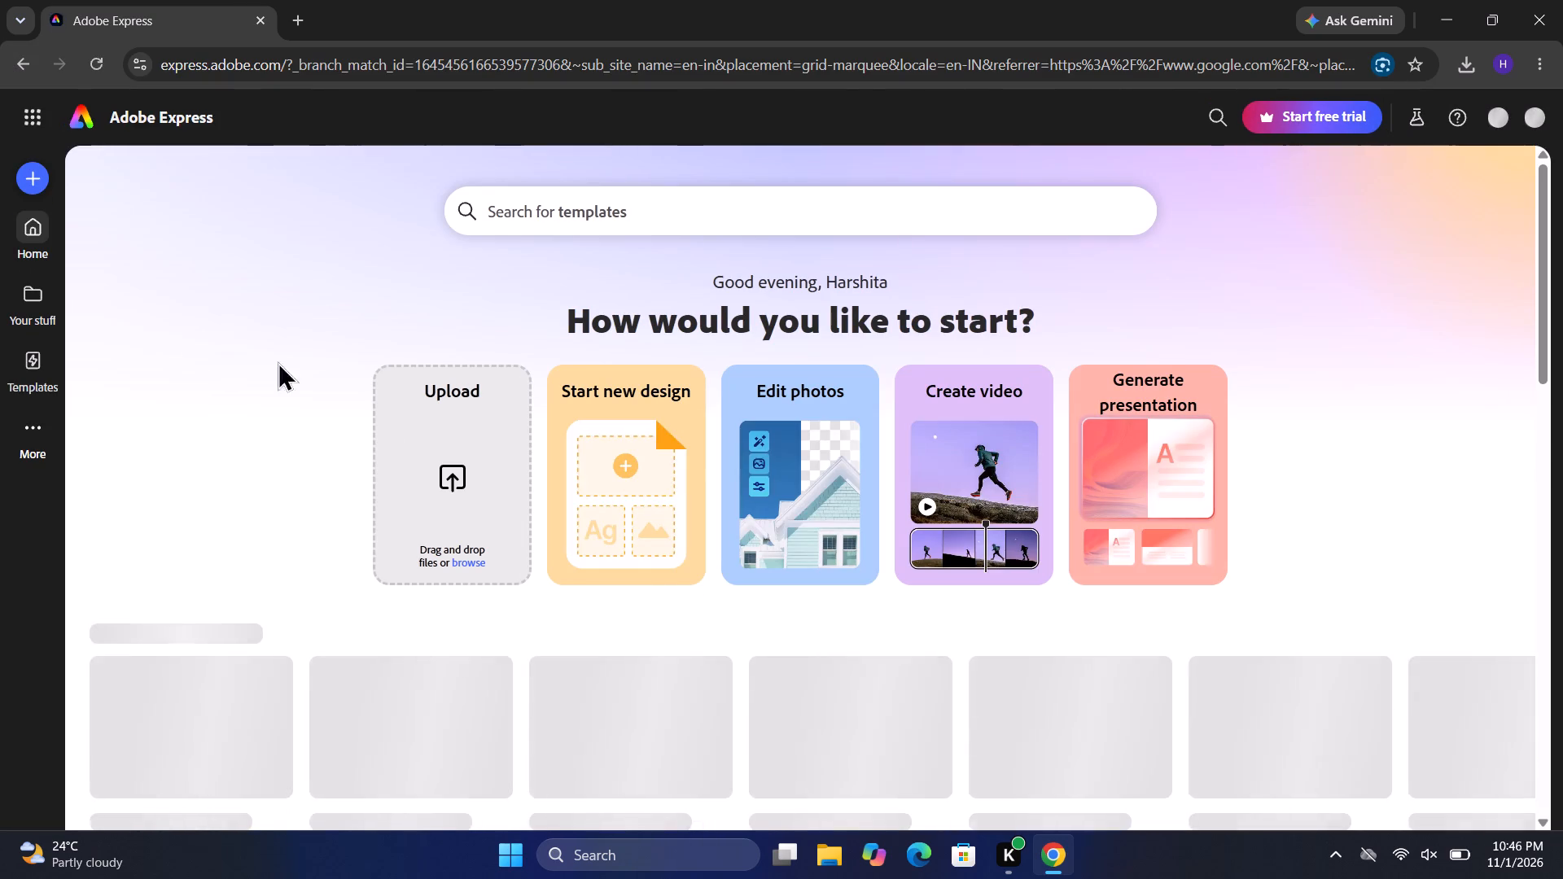
# Upload the PDF DAA_Lab_File_2026-27 from the Downloads folder for conversion into an editable document.
pyautogui.click(458, 472)
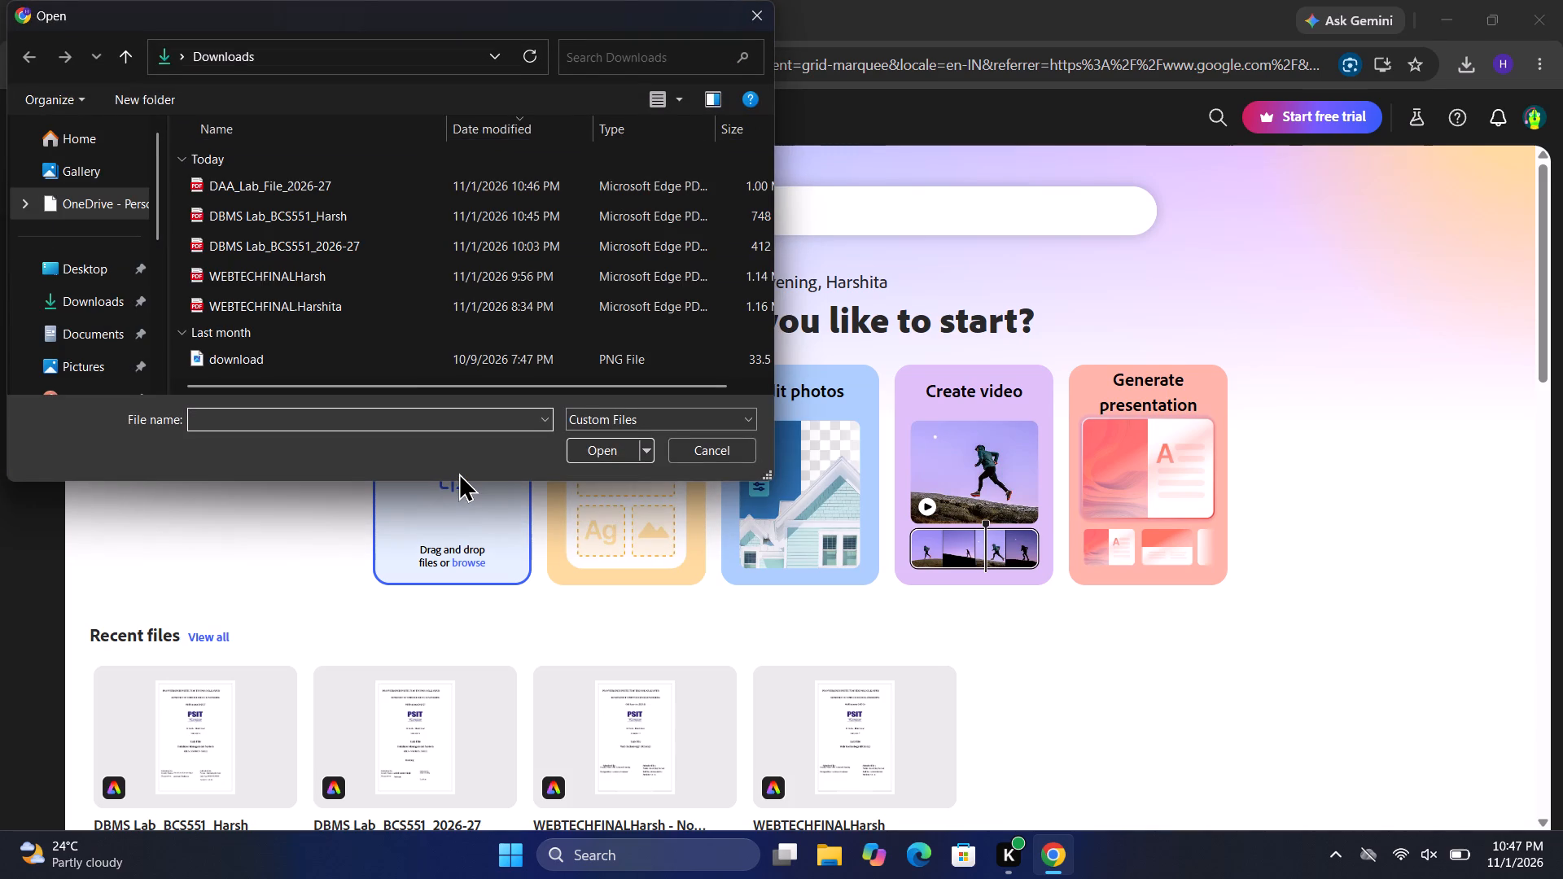
pyautogui.click(370, 192)
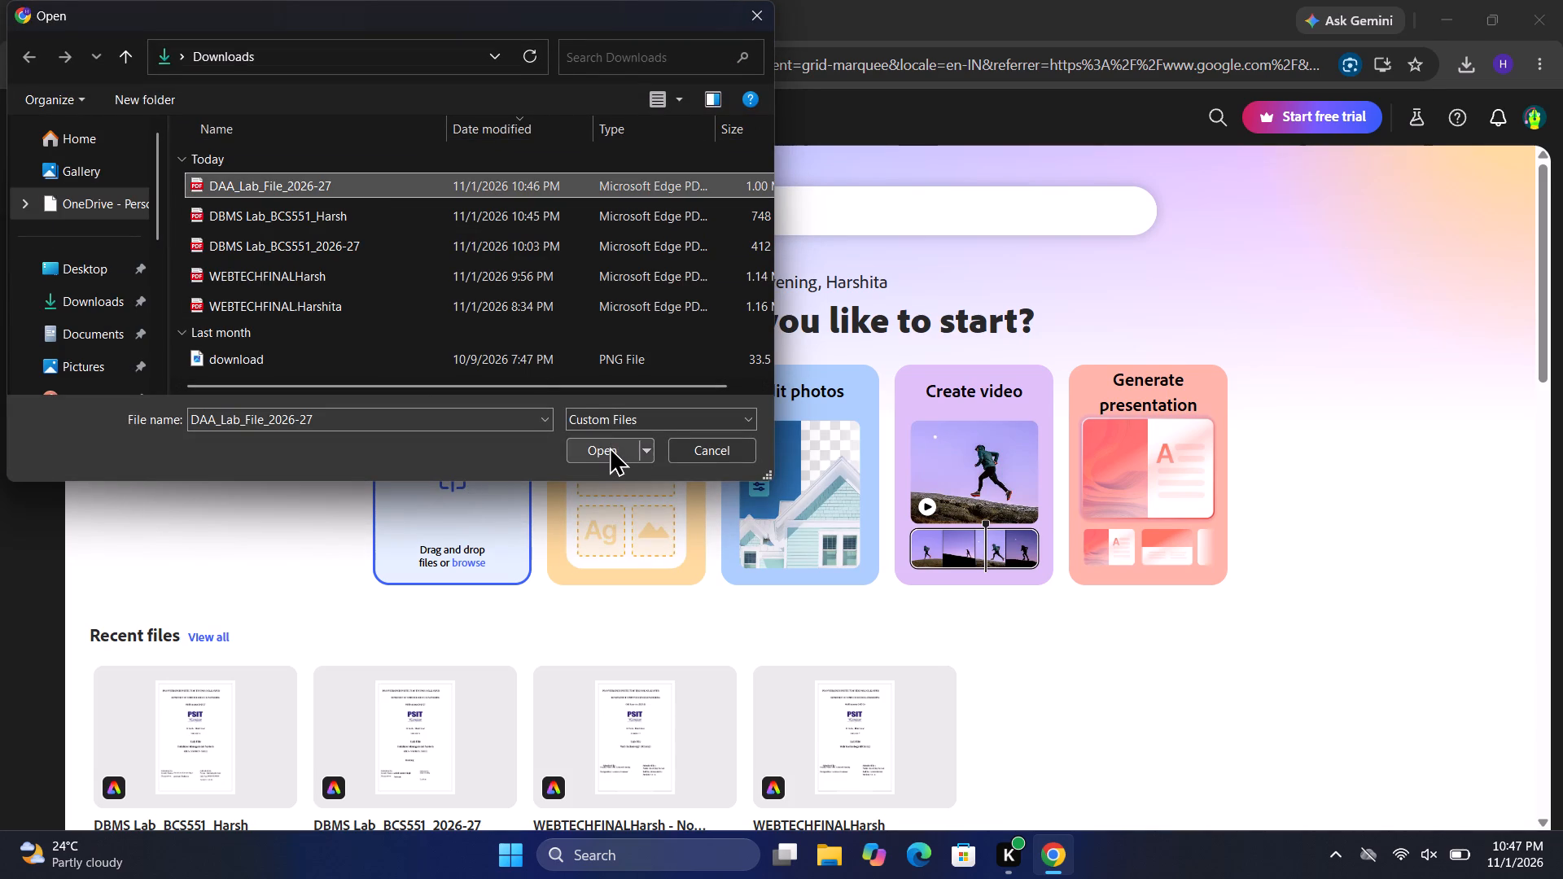
pyautogui.click(609, 446)
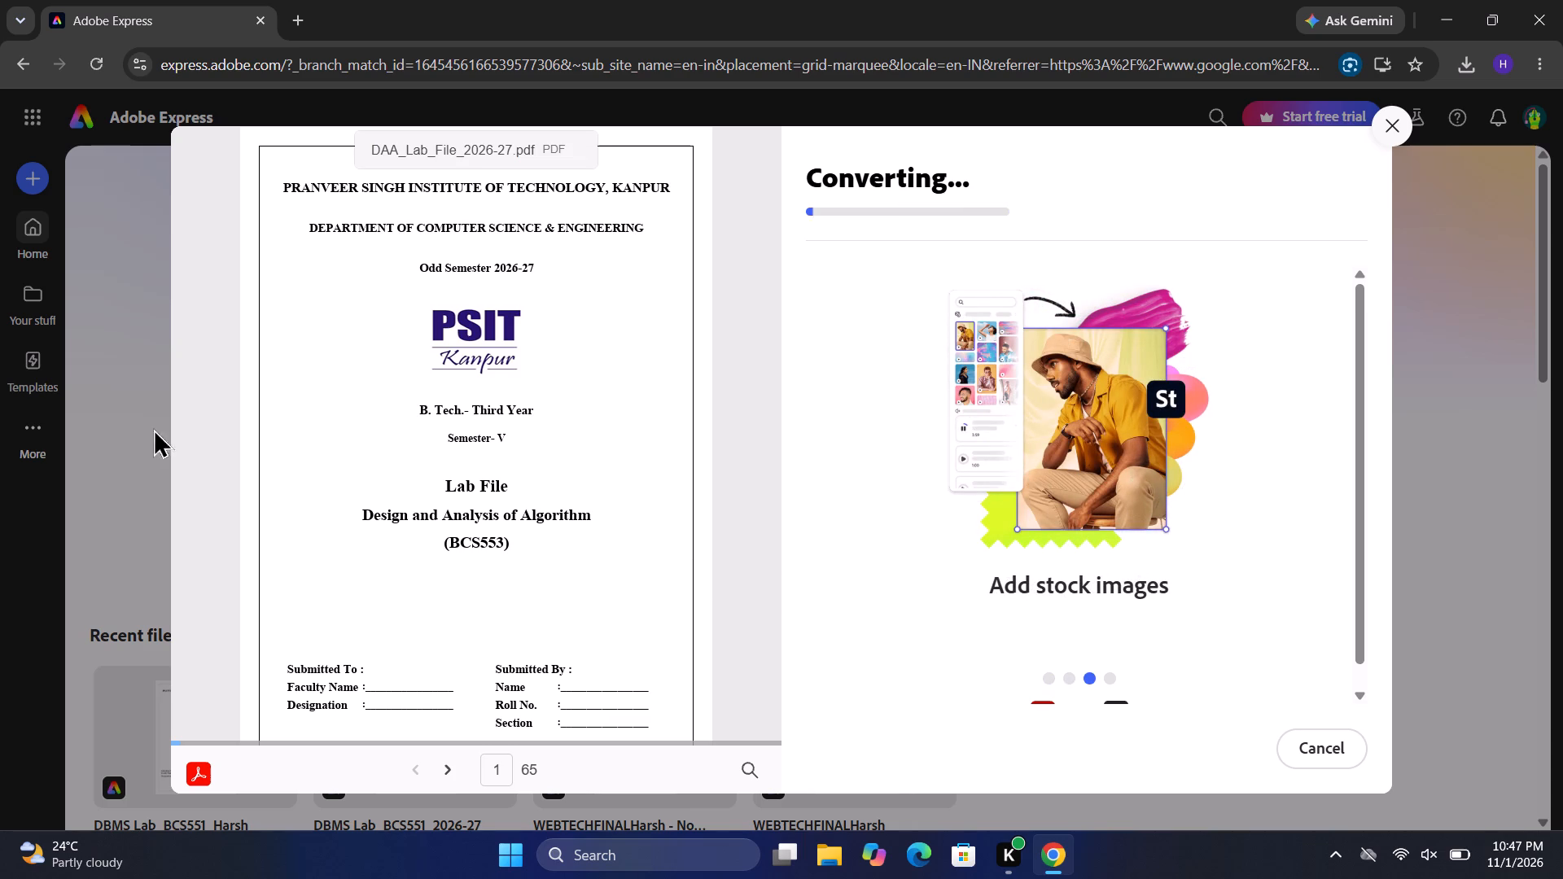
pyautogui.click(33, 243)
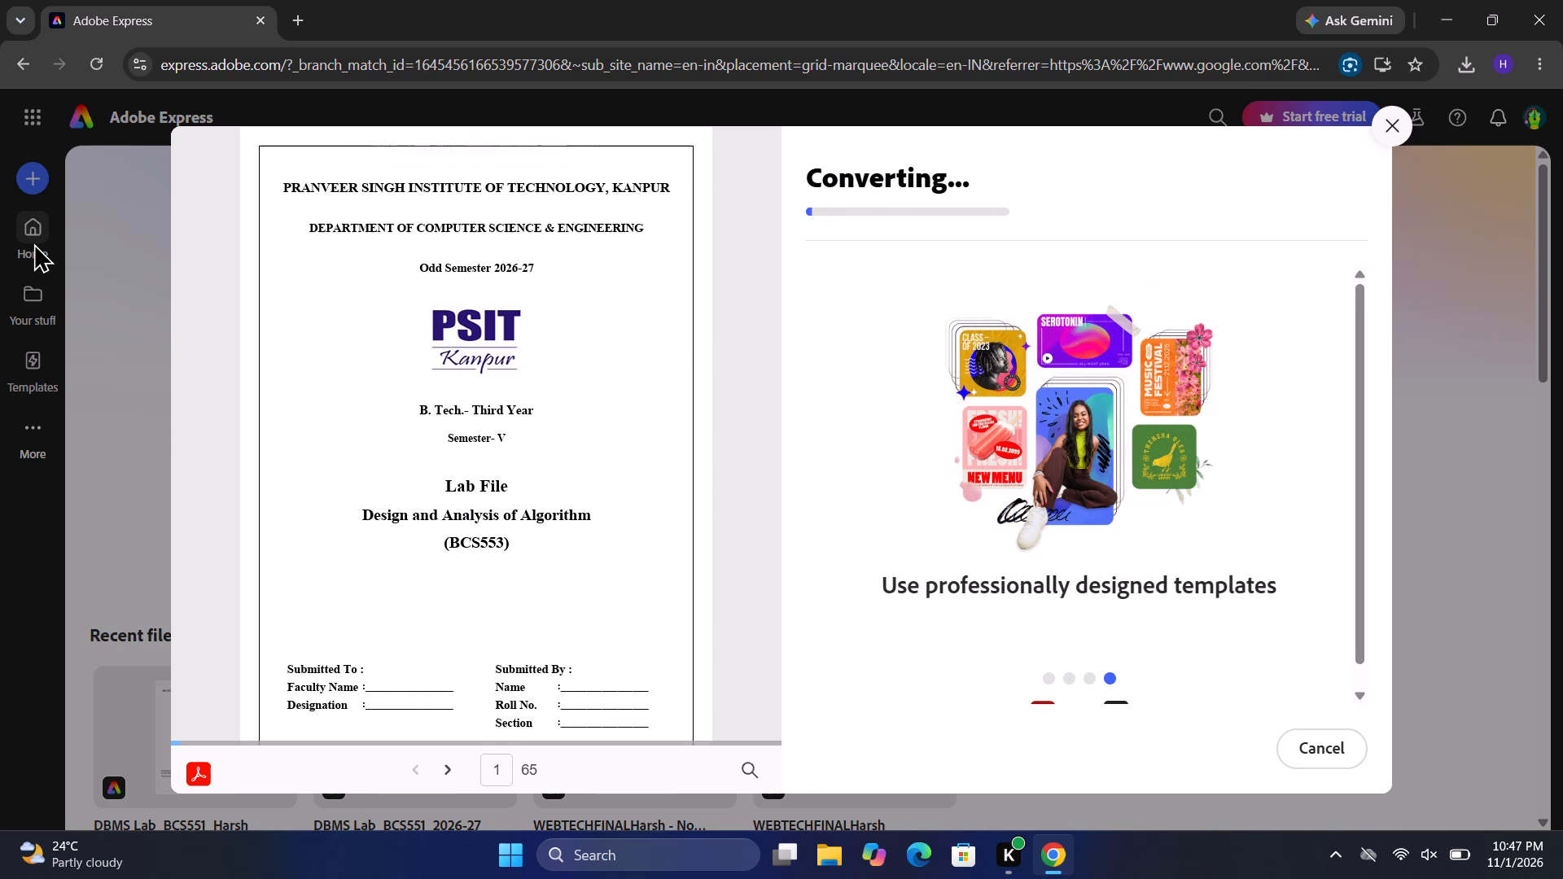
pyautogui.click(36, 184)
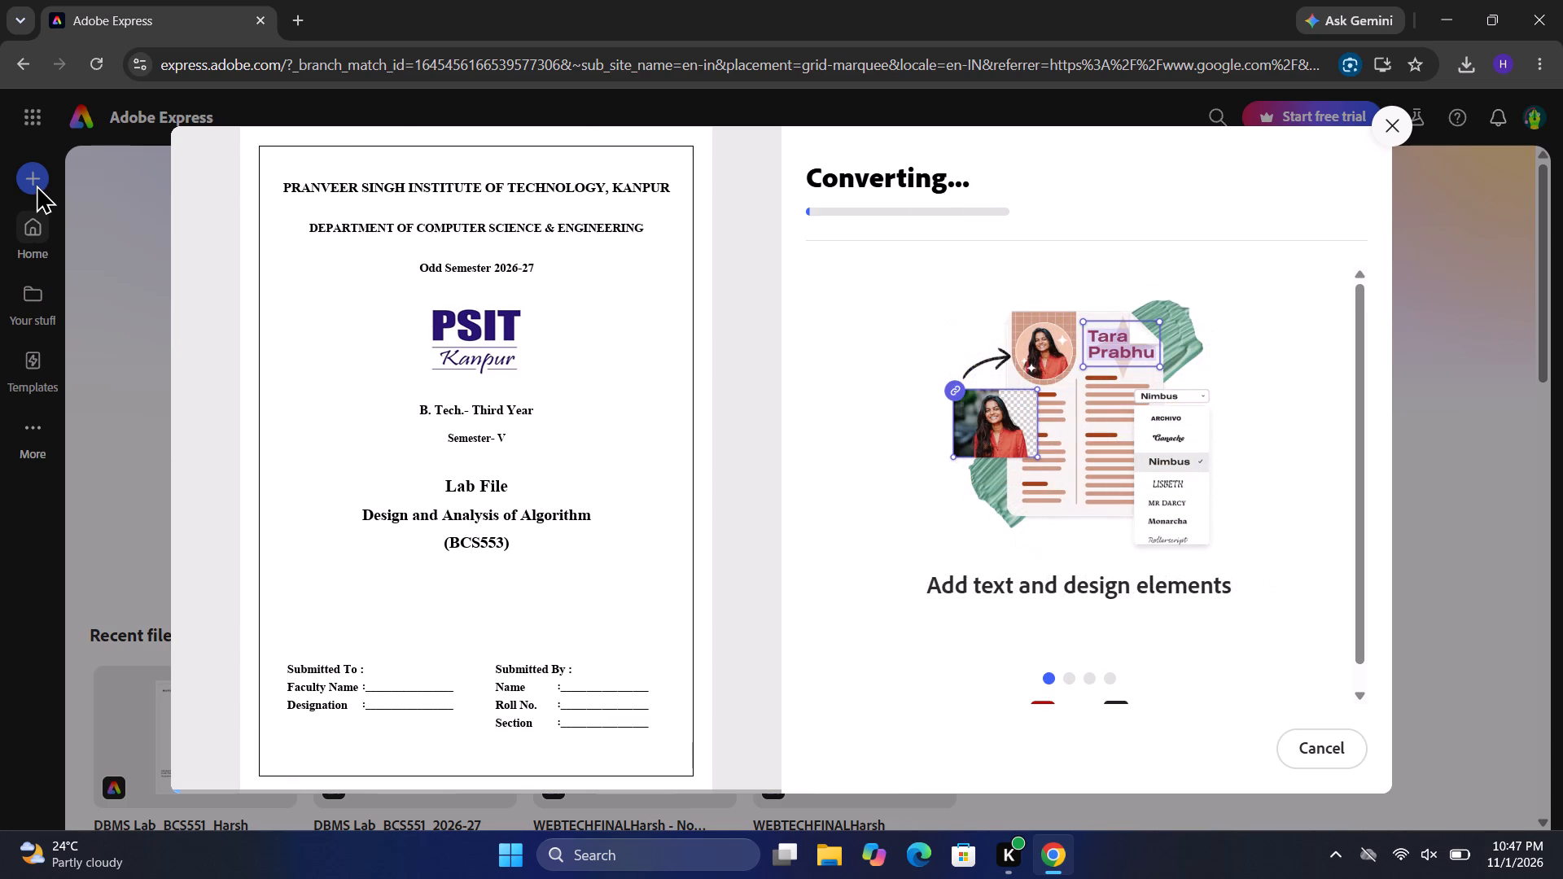
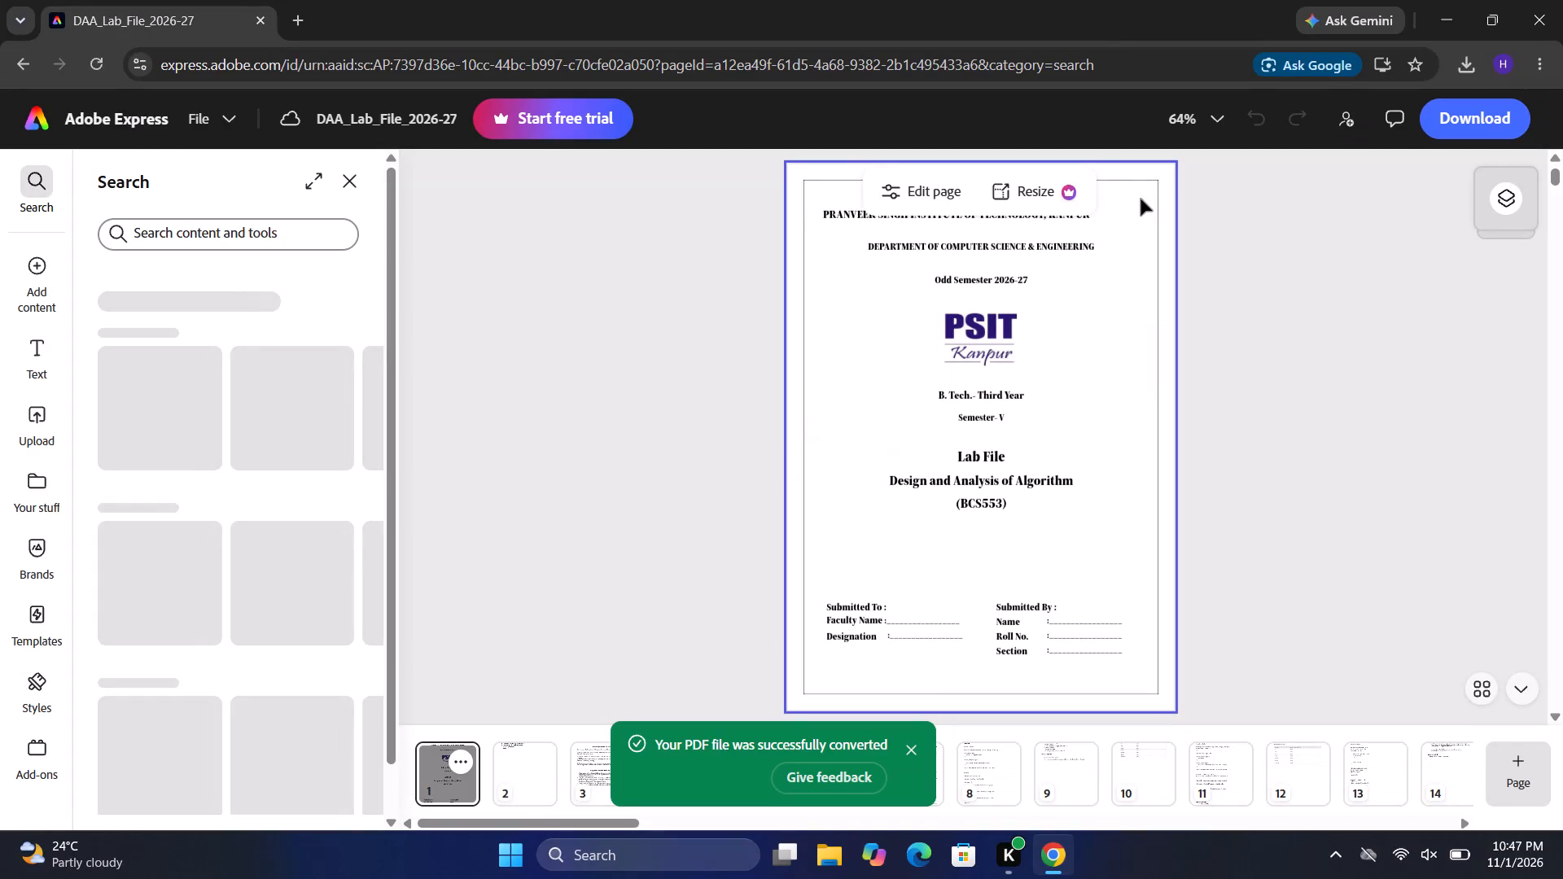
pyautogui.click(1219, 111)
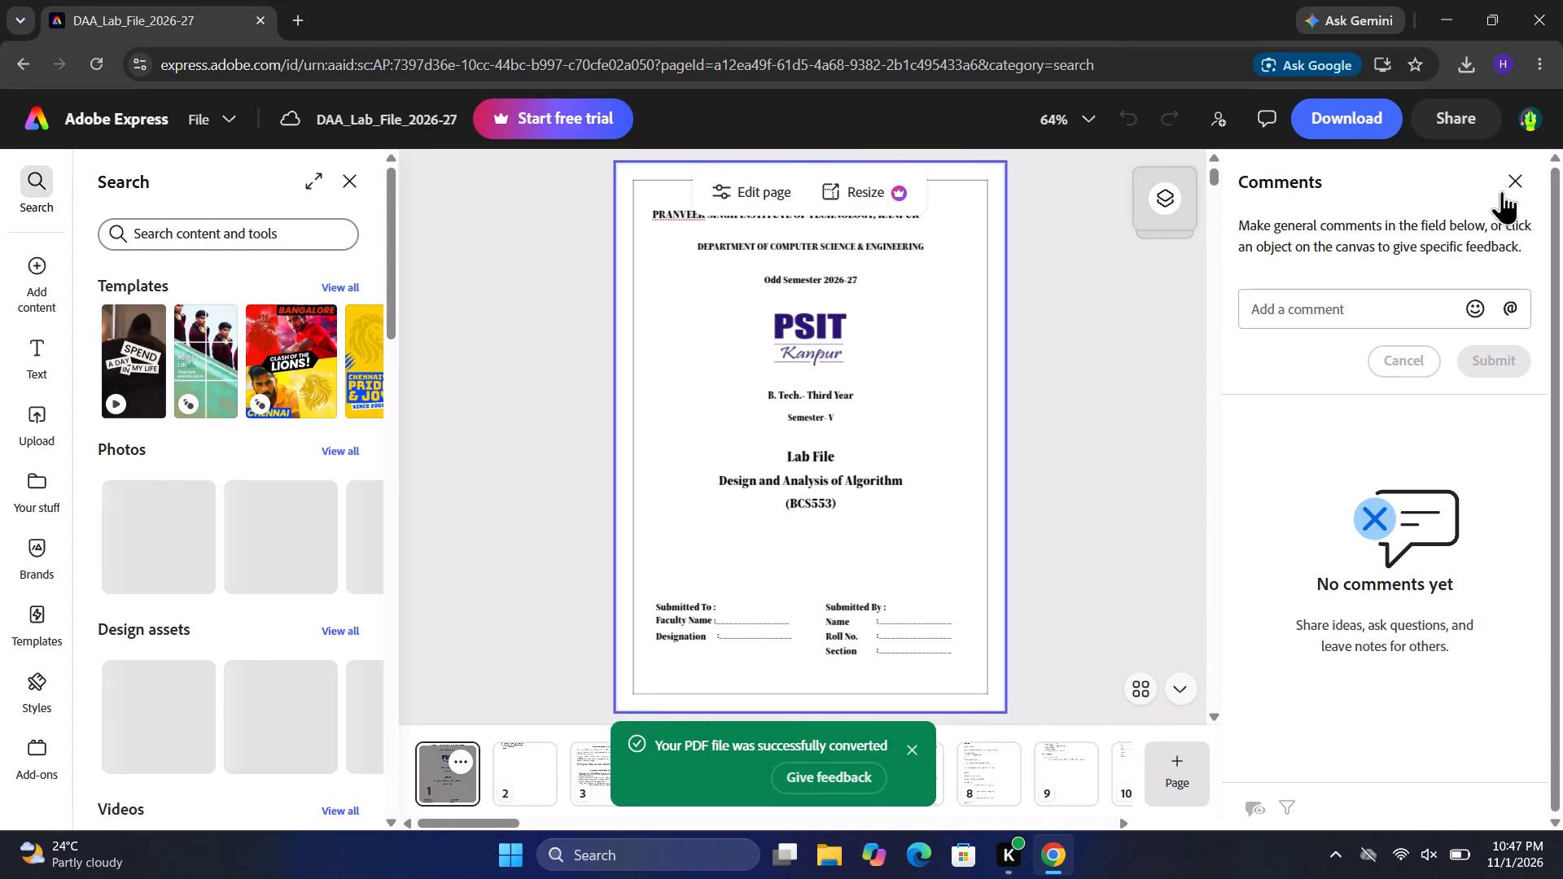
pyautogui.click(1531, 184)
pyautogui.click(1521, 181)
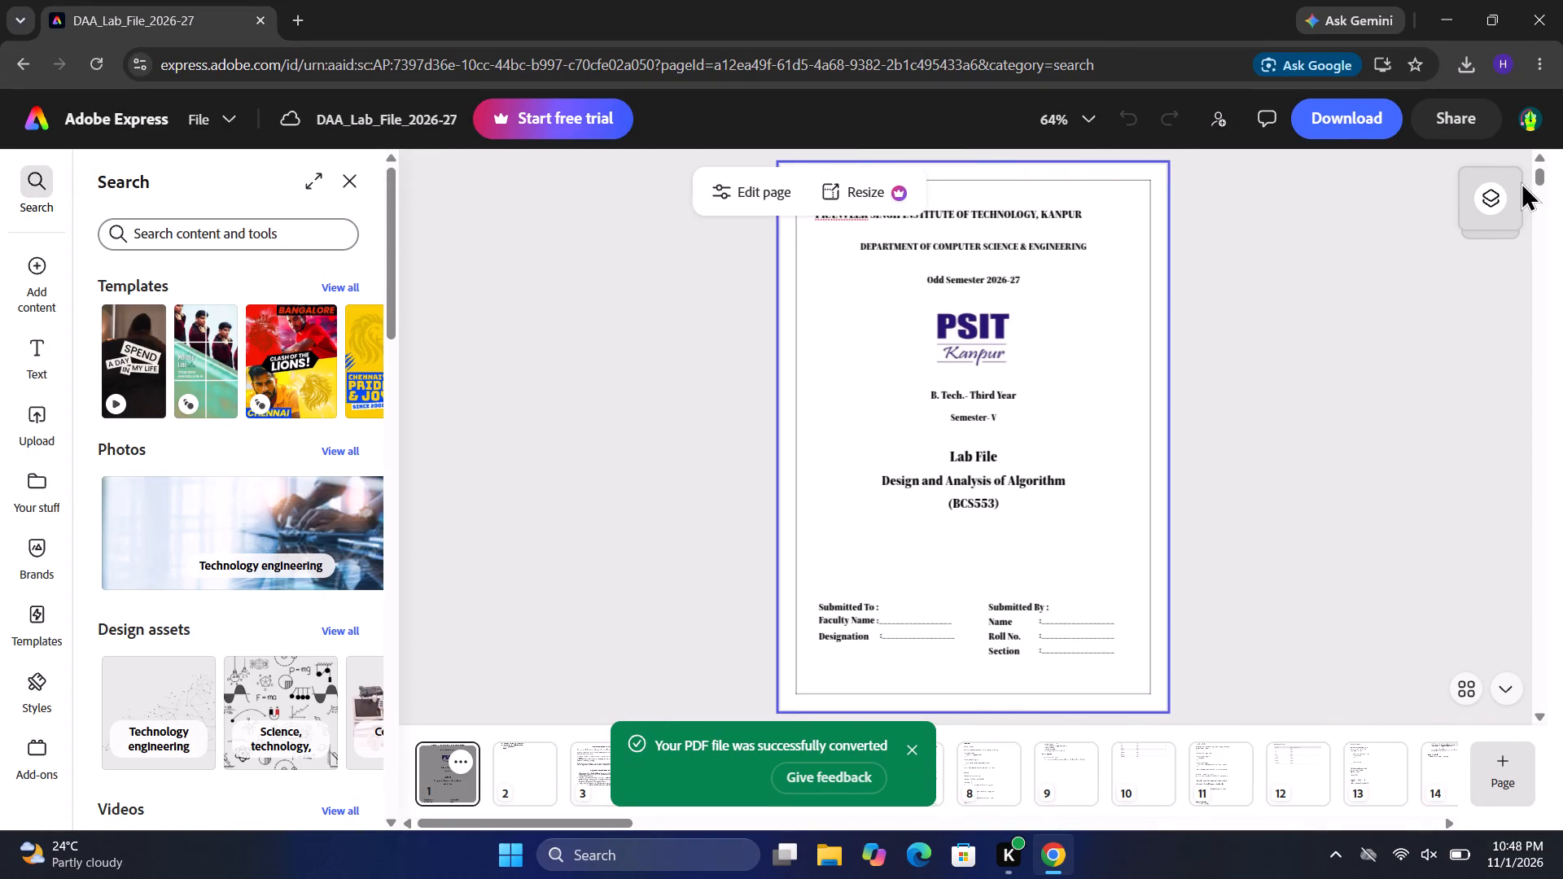
# Delete the underscore blank after the colon in the cover page's Designation field, keeping the colon.
pyautogui.click(1094, 118)
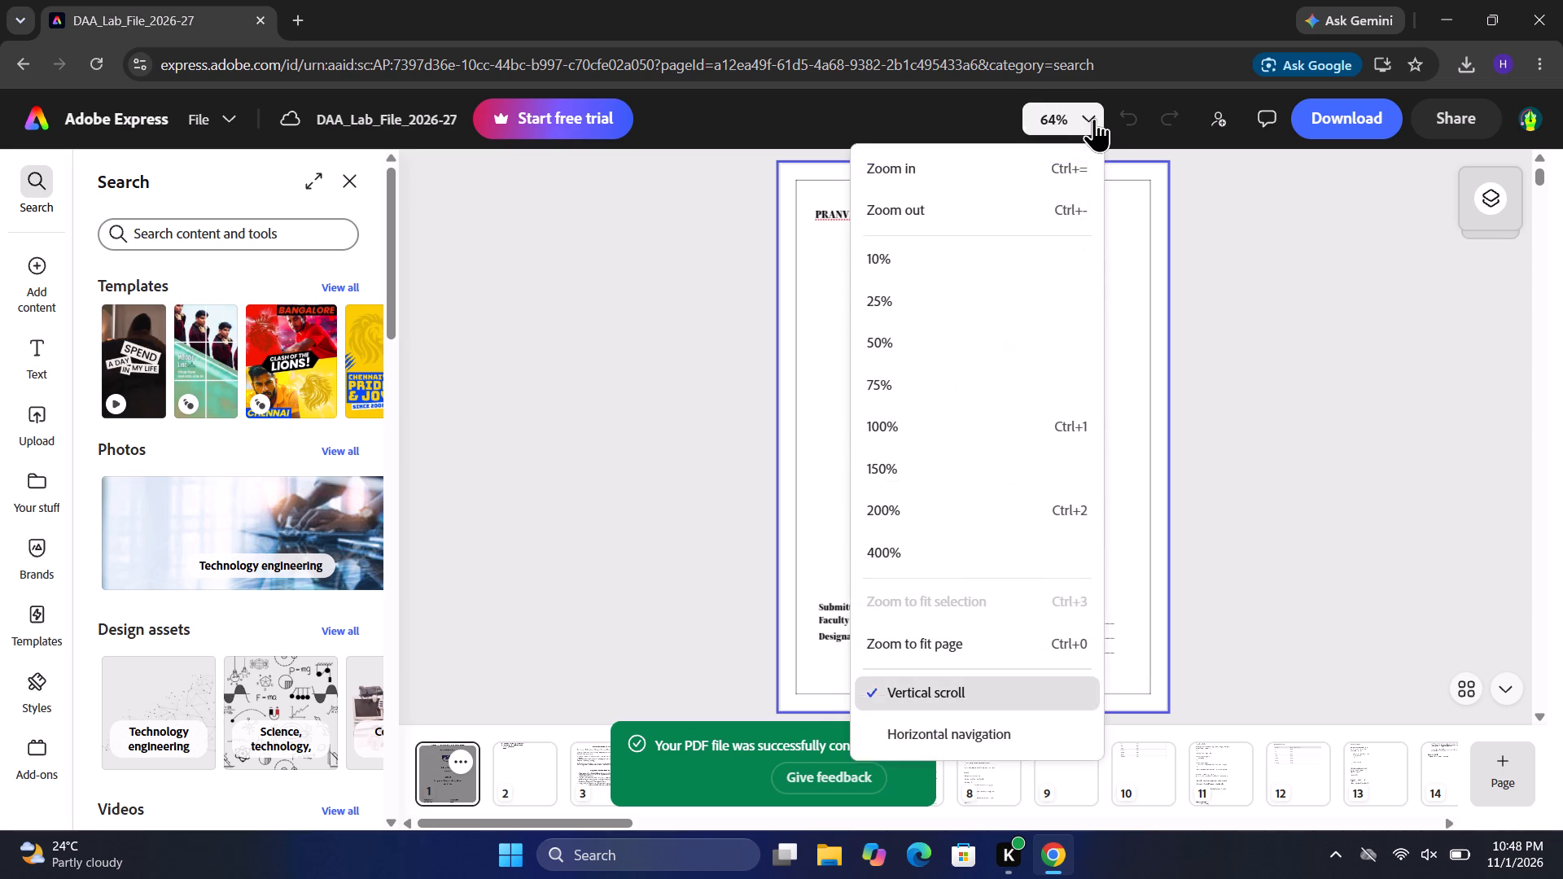
pyautogui.click(958, 430)
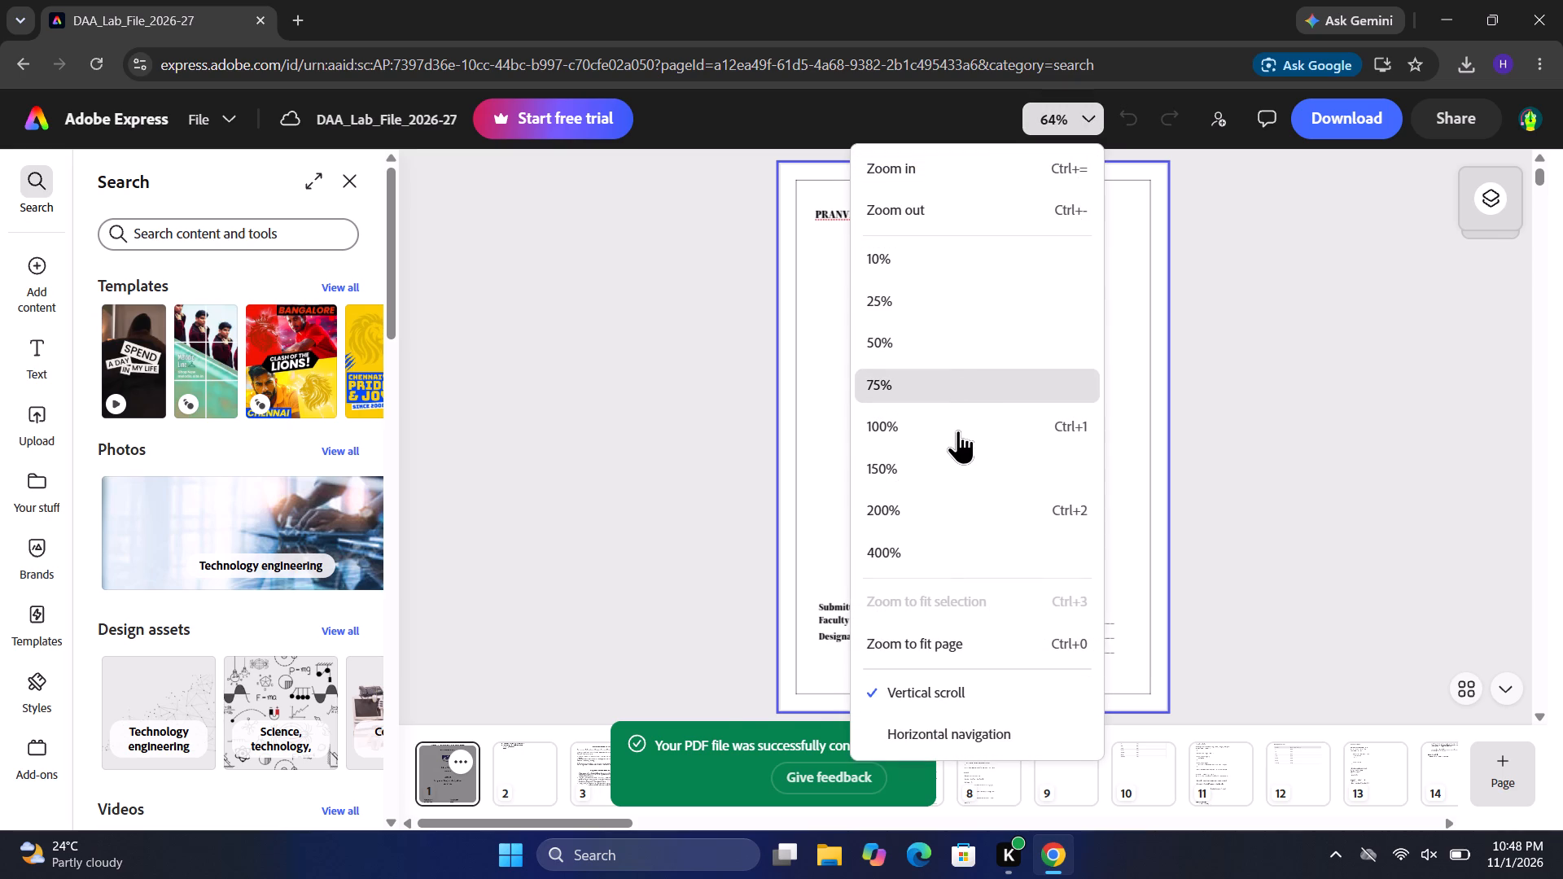
pyautogui.scroll(-2, 1028, 427)
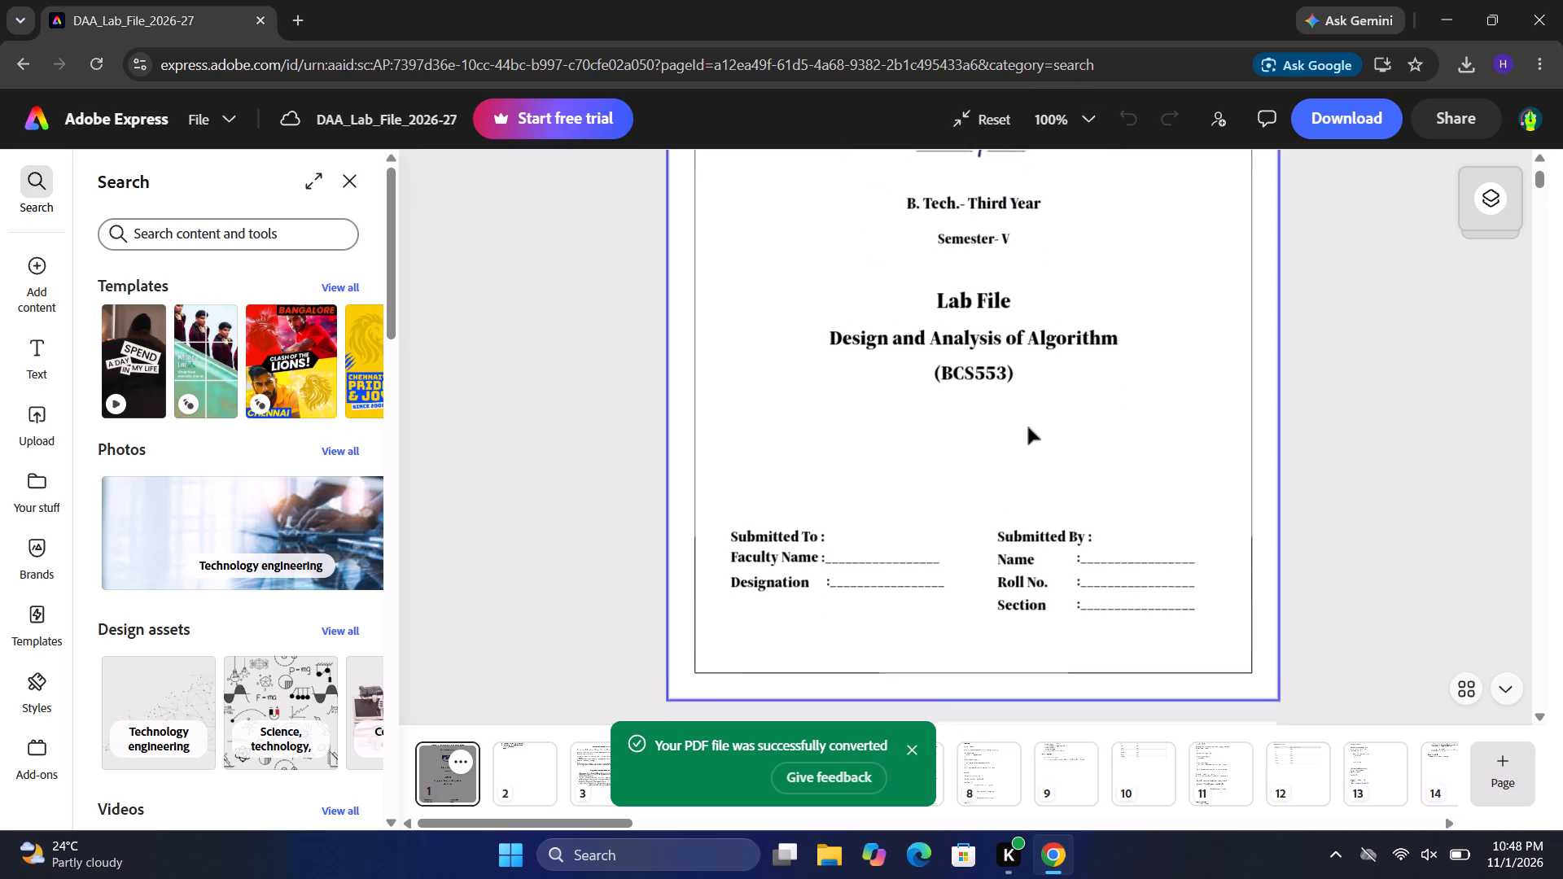
pyautogui.scroll(-1, 1028, 427)
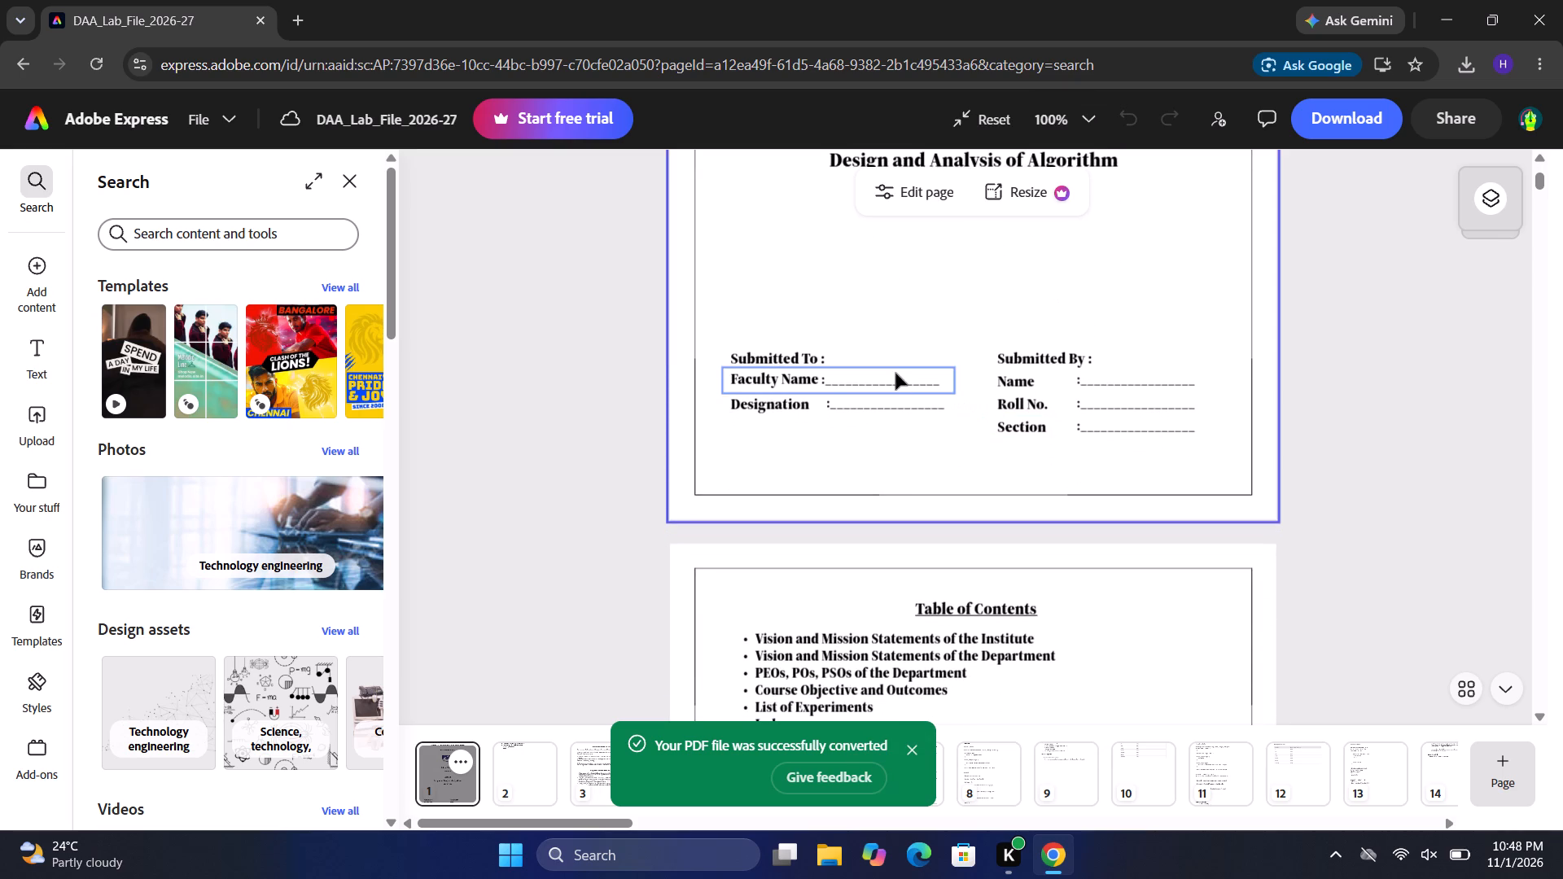
pyautogui.click(935, 190)
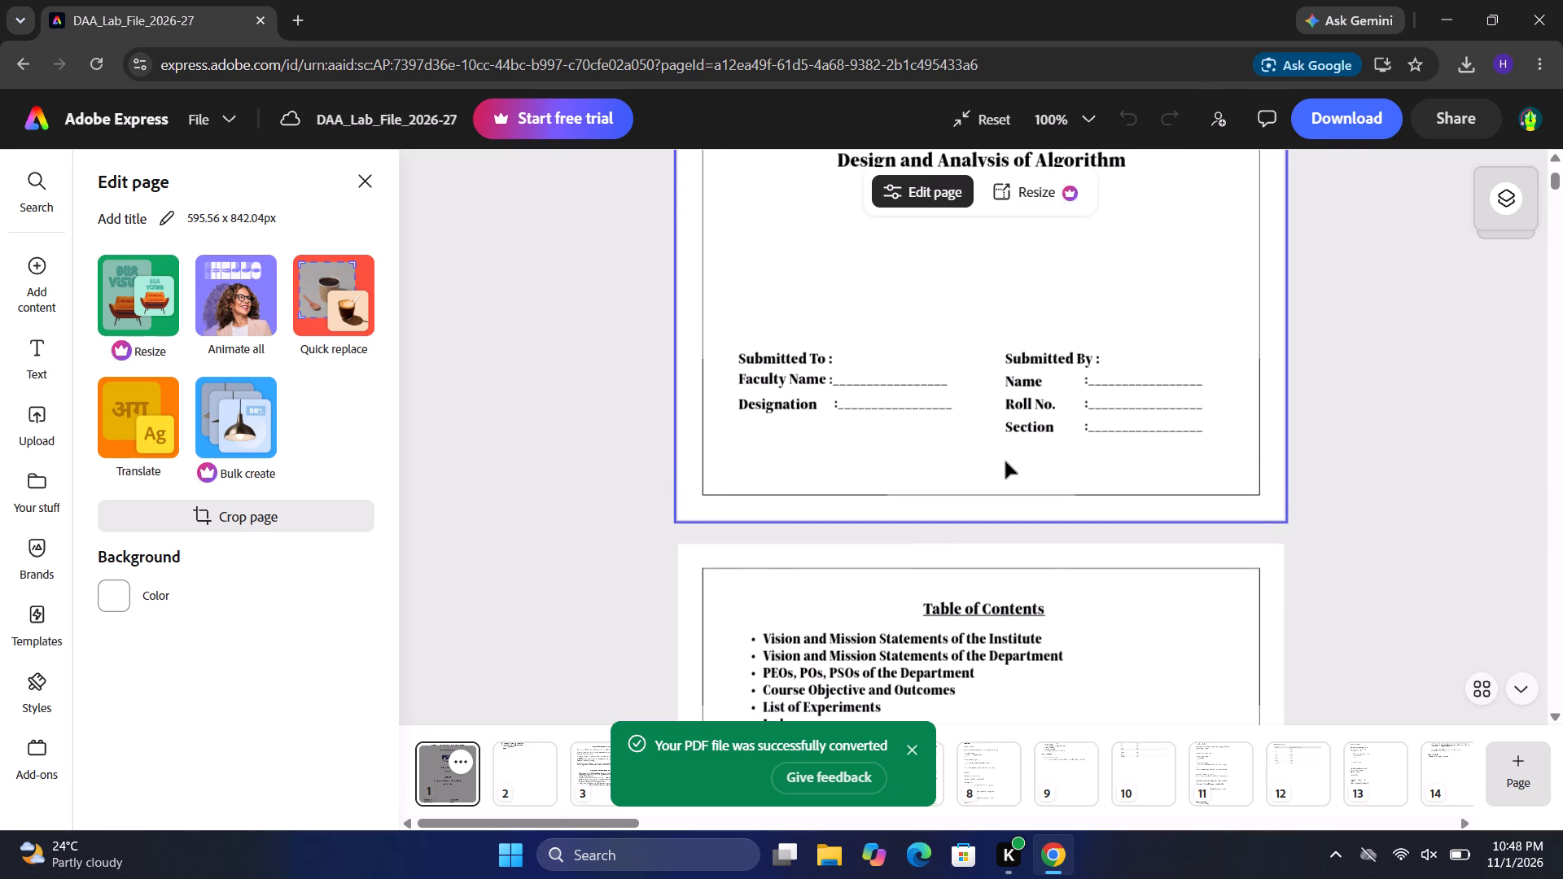
pyautogui.click(949, 391)
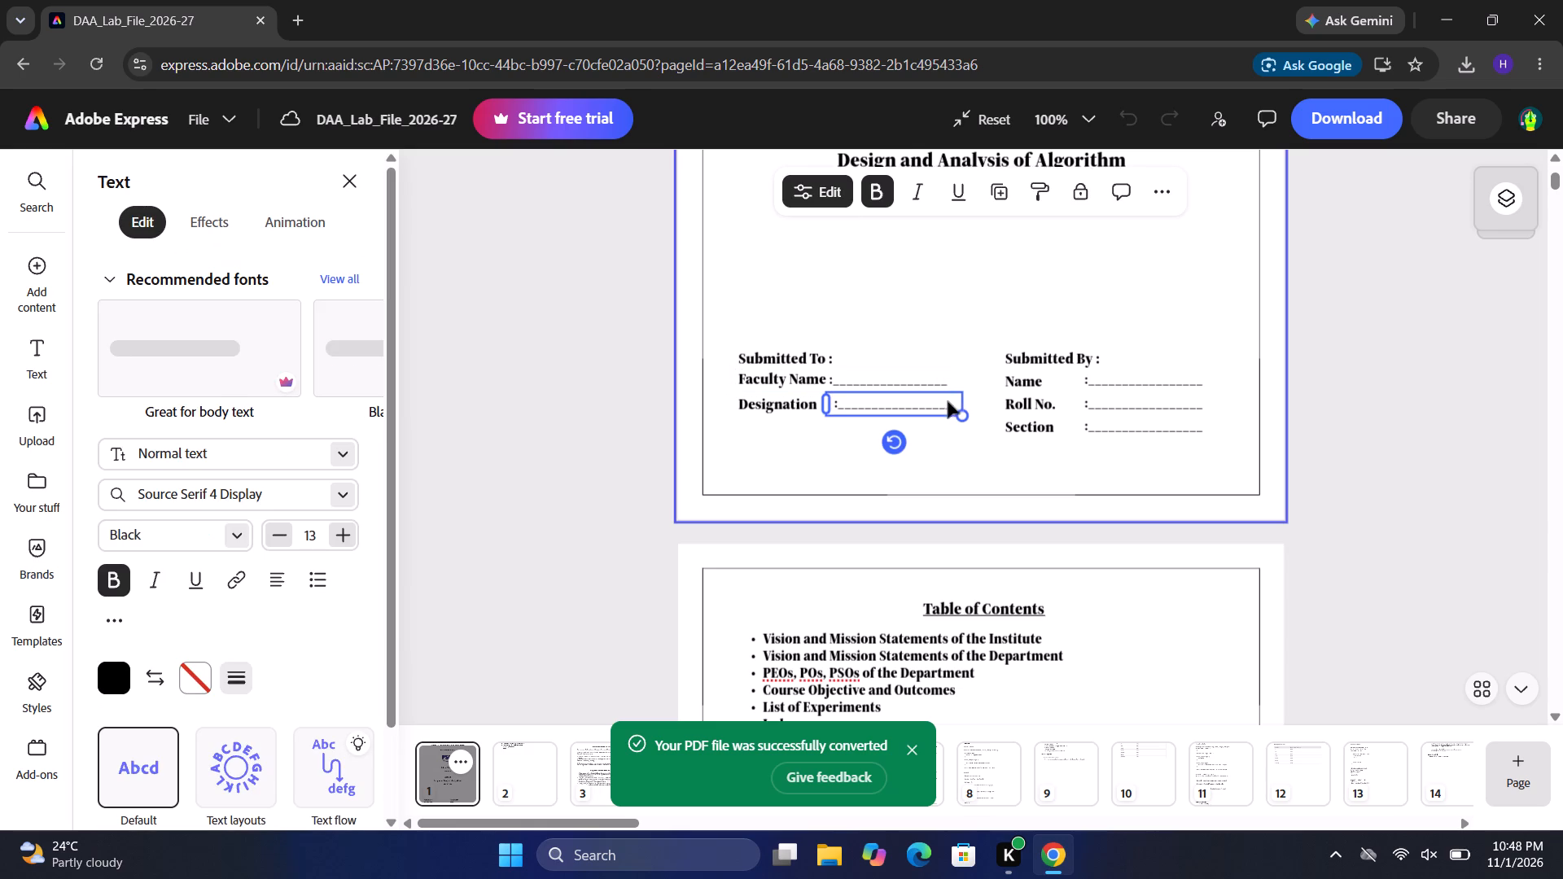
pyautogui.click(956, 405)
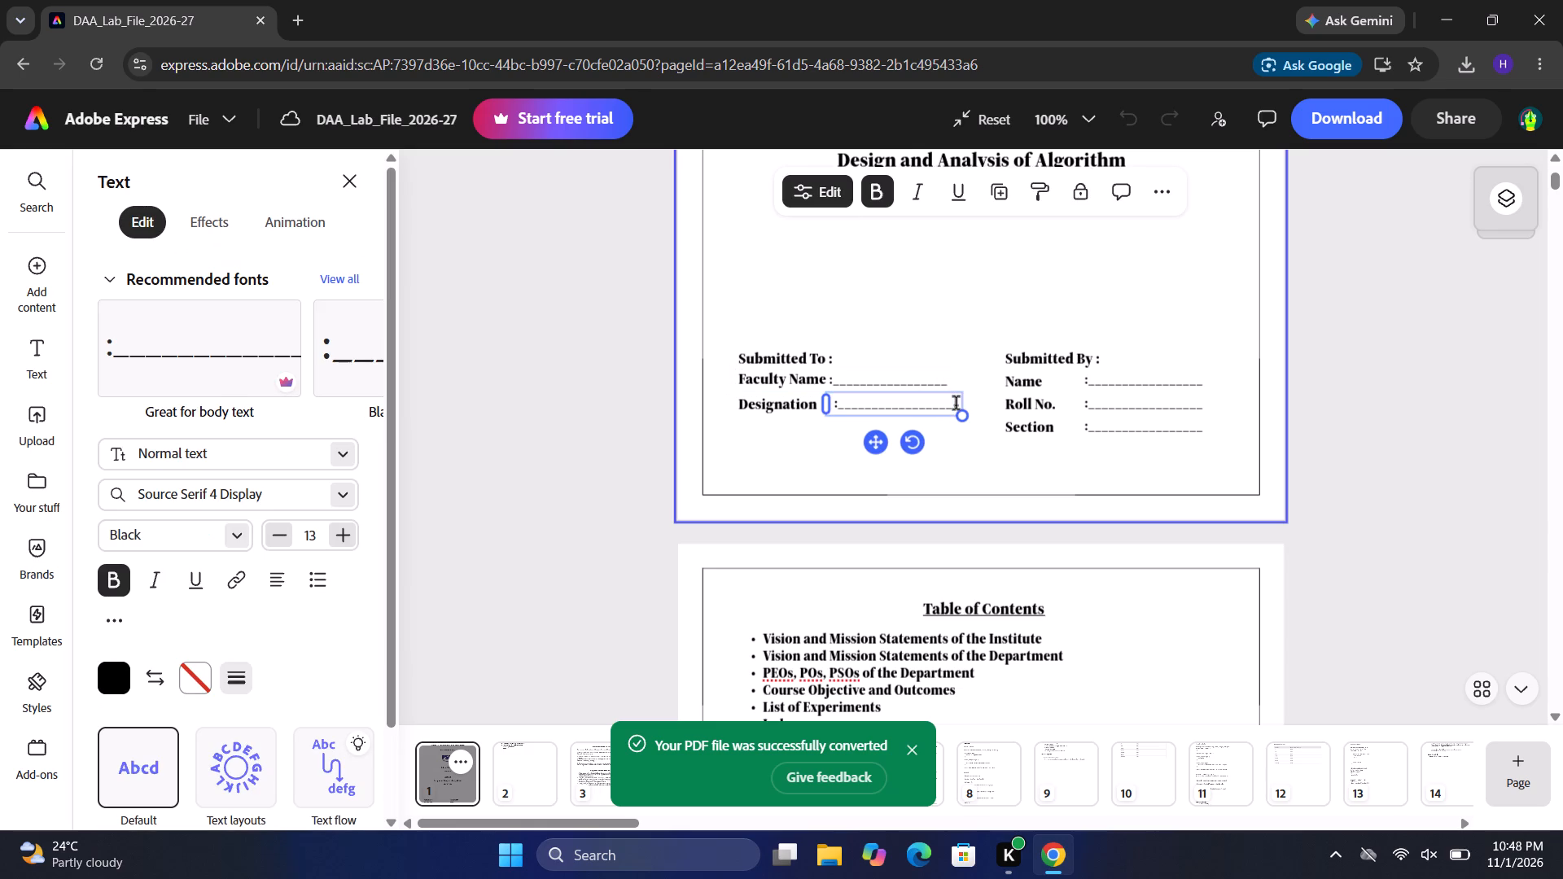
pyautogui.press('BackSpace')
pyautogui.press('BackSpace')
pyautogui.press('BackSpace')
pyautogui.press('BackSpace')
pyautogui.press('BackSpace')
pyautogui.press('BackSpace')
pyautogui.press('BackSpace')
pyautogui.press('BackSpace')
pyautogui.press('BackSpace')
pyautogui.press('BackSpace')
pyautogui.press('BackSpace')
pyautogui.press('BackSpace')
pyautogui.press('BackSpace')
pyautogui.press('BackSpace')
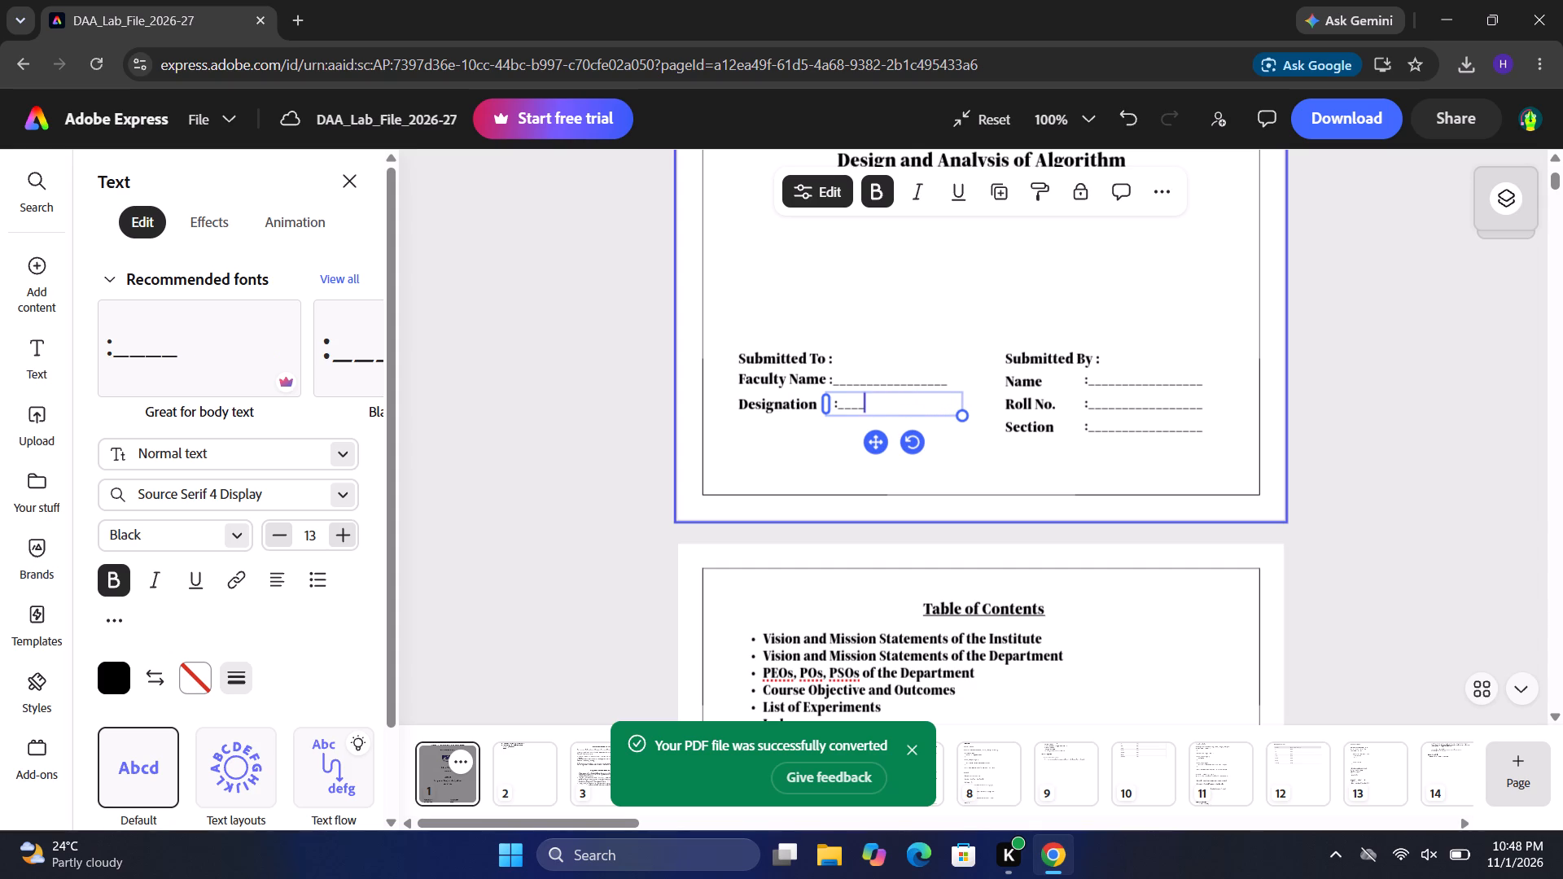
pyautogui.press('BackSpace')
pyautogui.press('BackSpace')
pyautogui.press('BackSpace')
pyautogui.press('BackSpace')
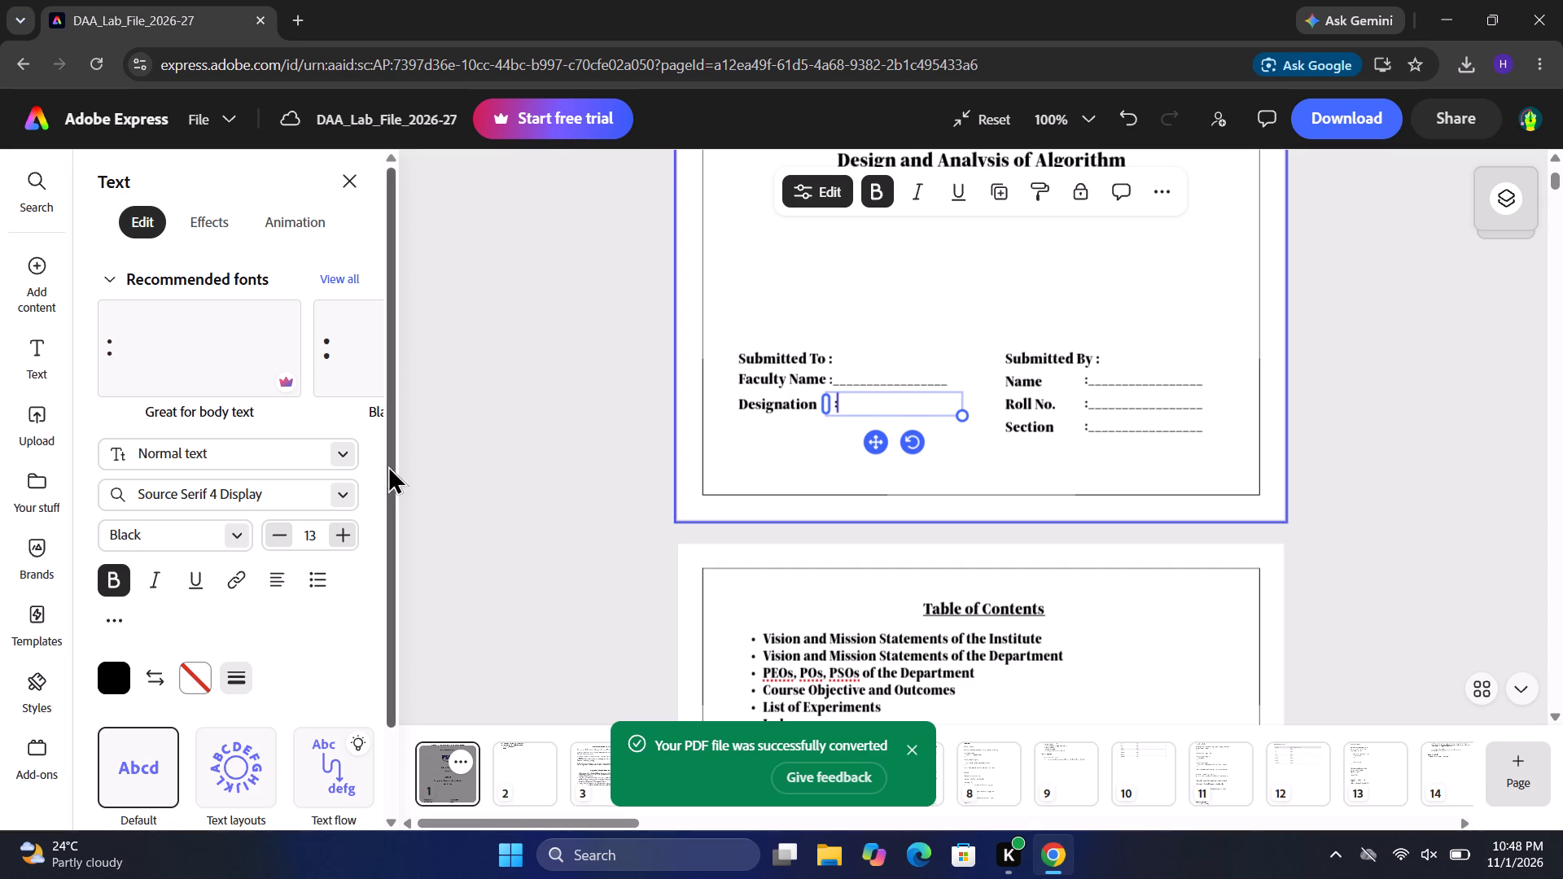
# Format the Designation value text with size 14, the Heading style and the STIX Two Text Regular font.
pyautogui.click(342, 533)
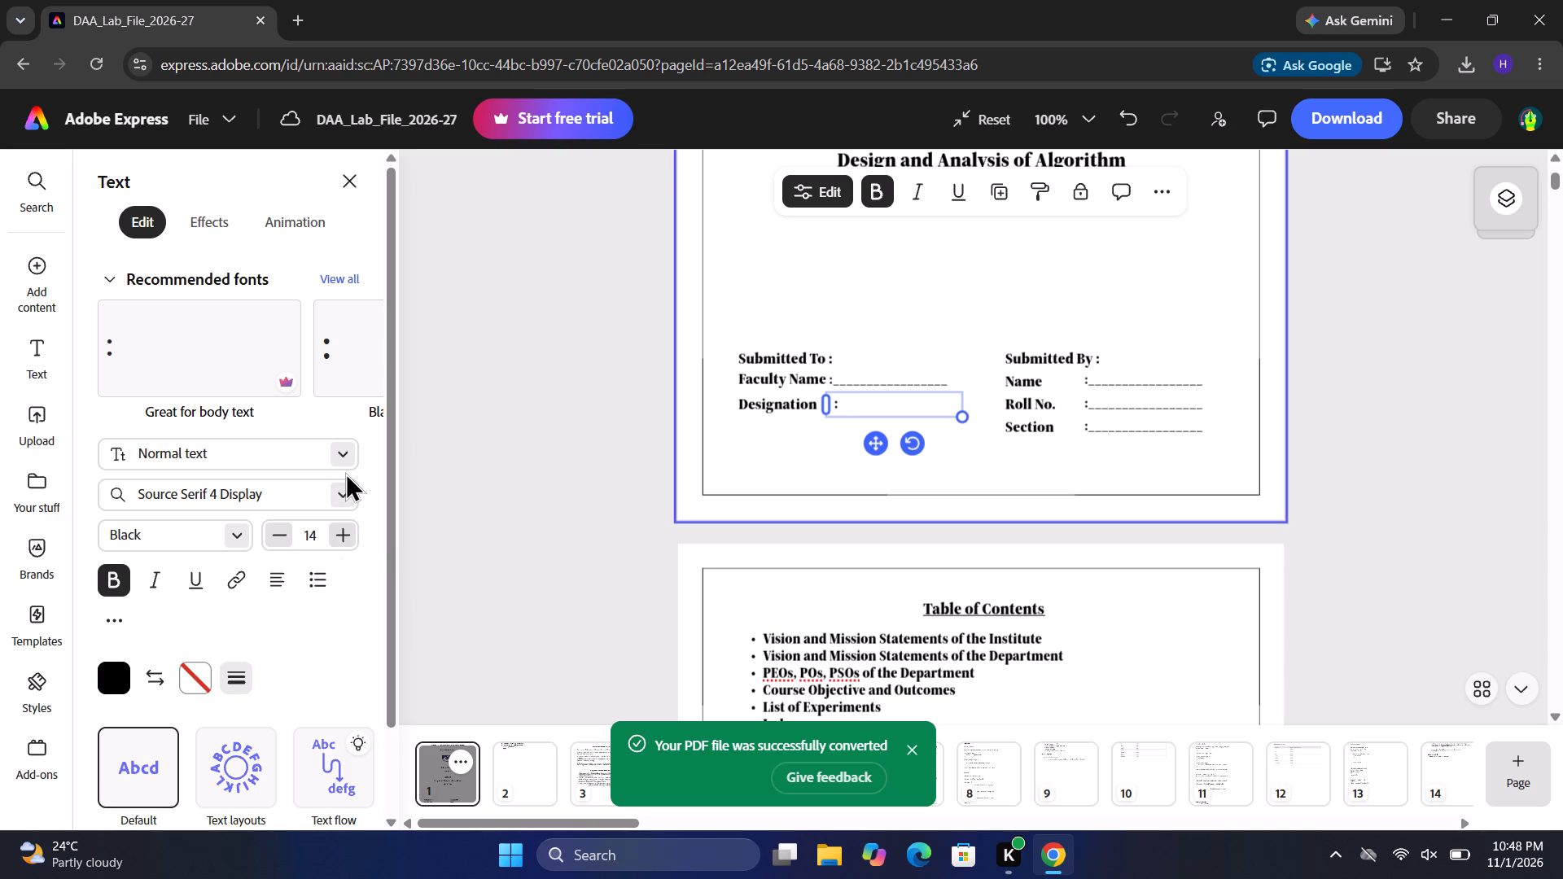
pyautogui.click(345, 451)
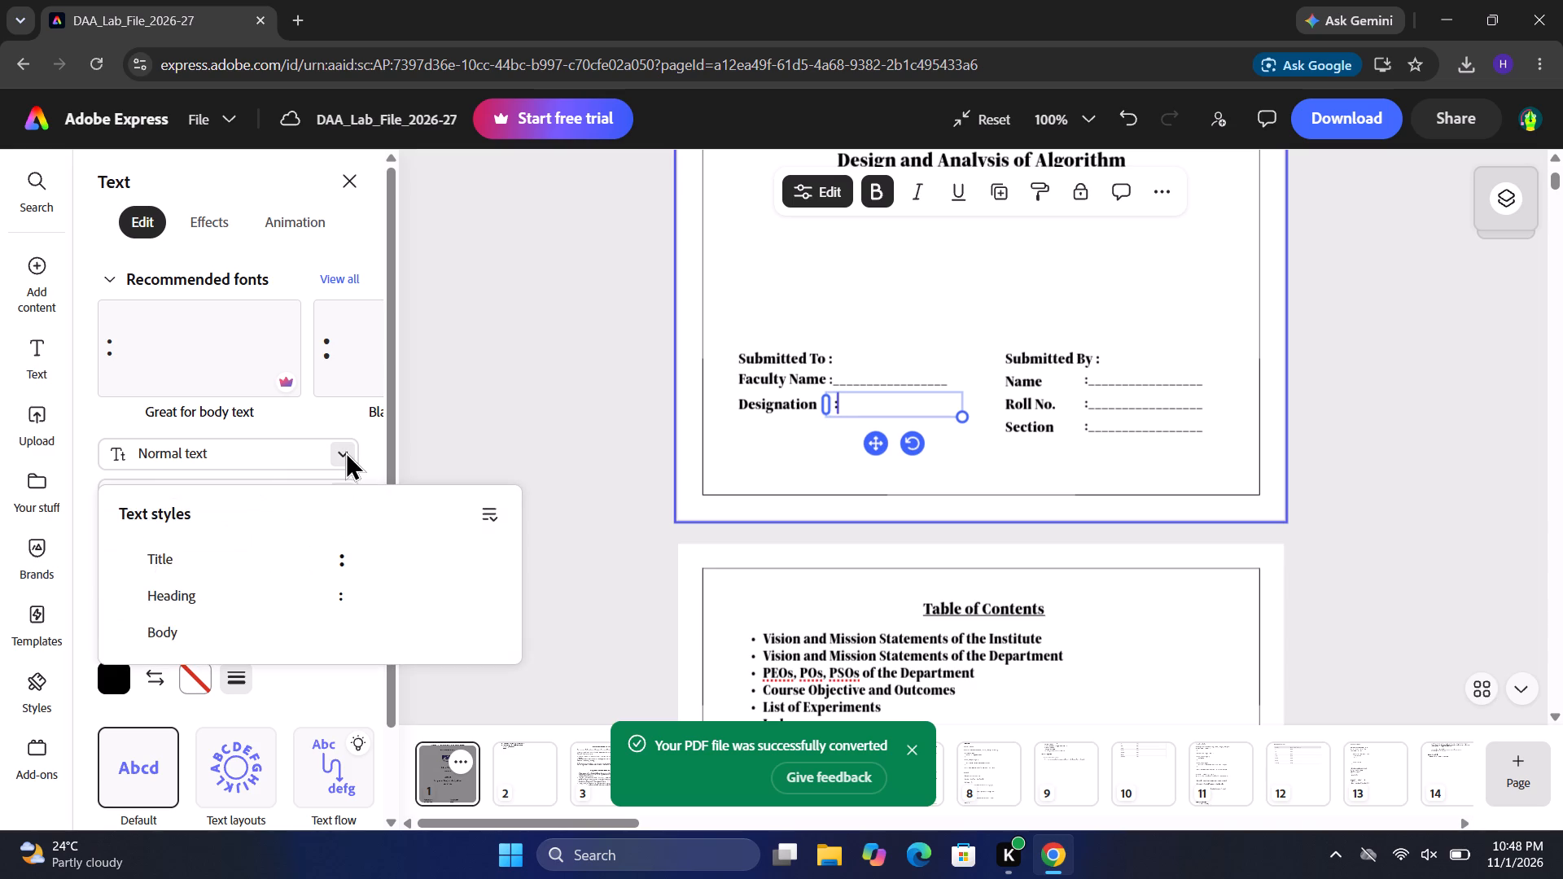
pyautogui.click(273, 603)
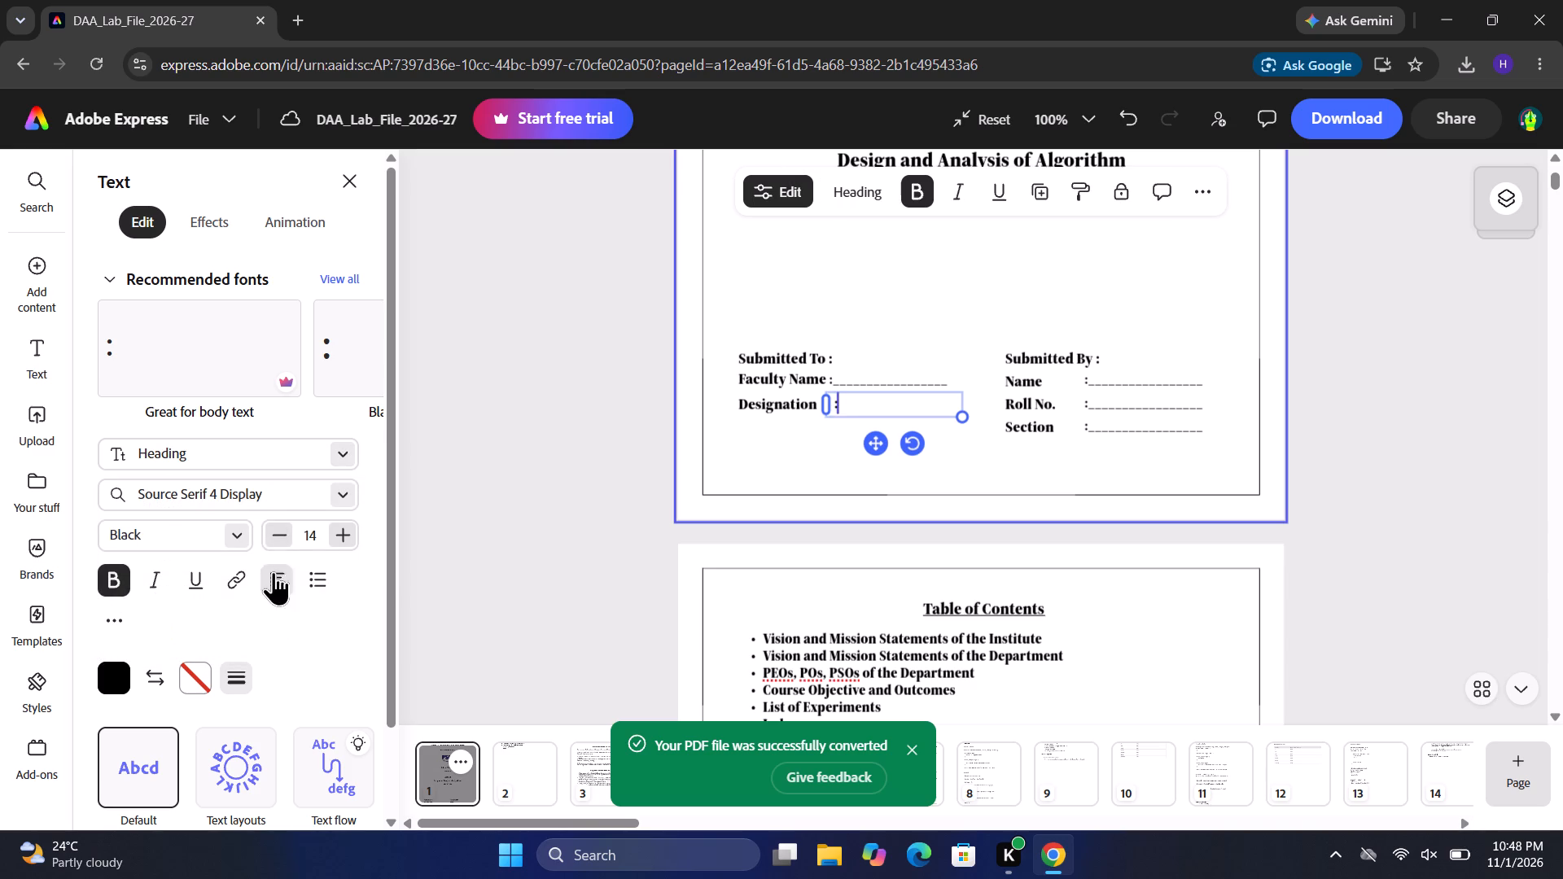
pyautogui.click(344, 496)
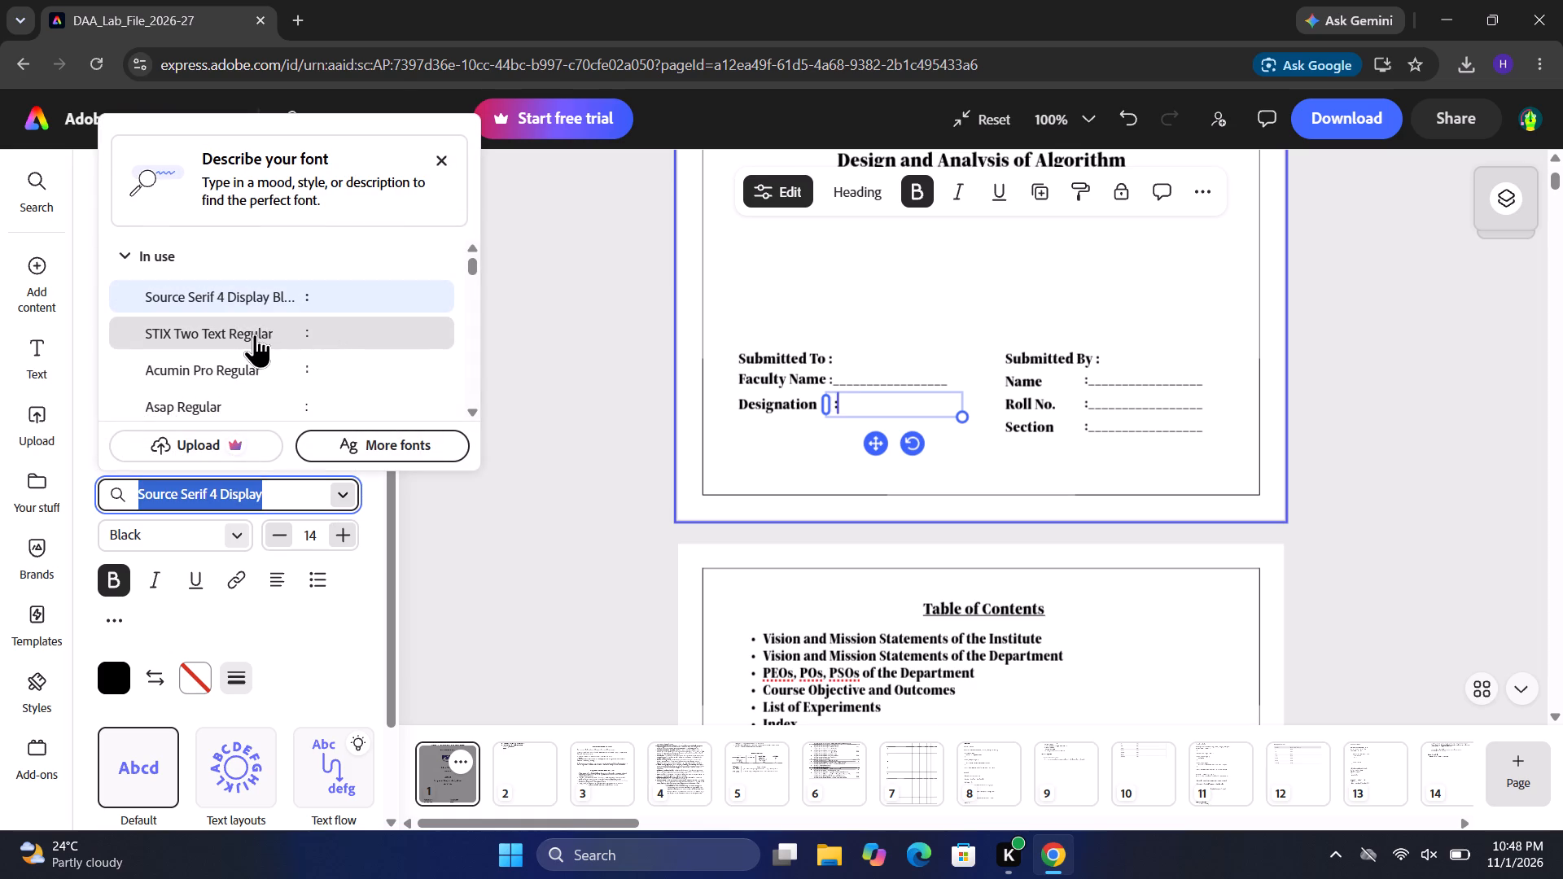
pyautogui.click(252, 327)
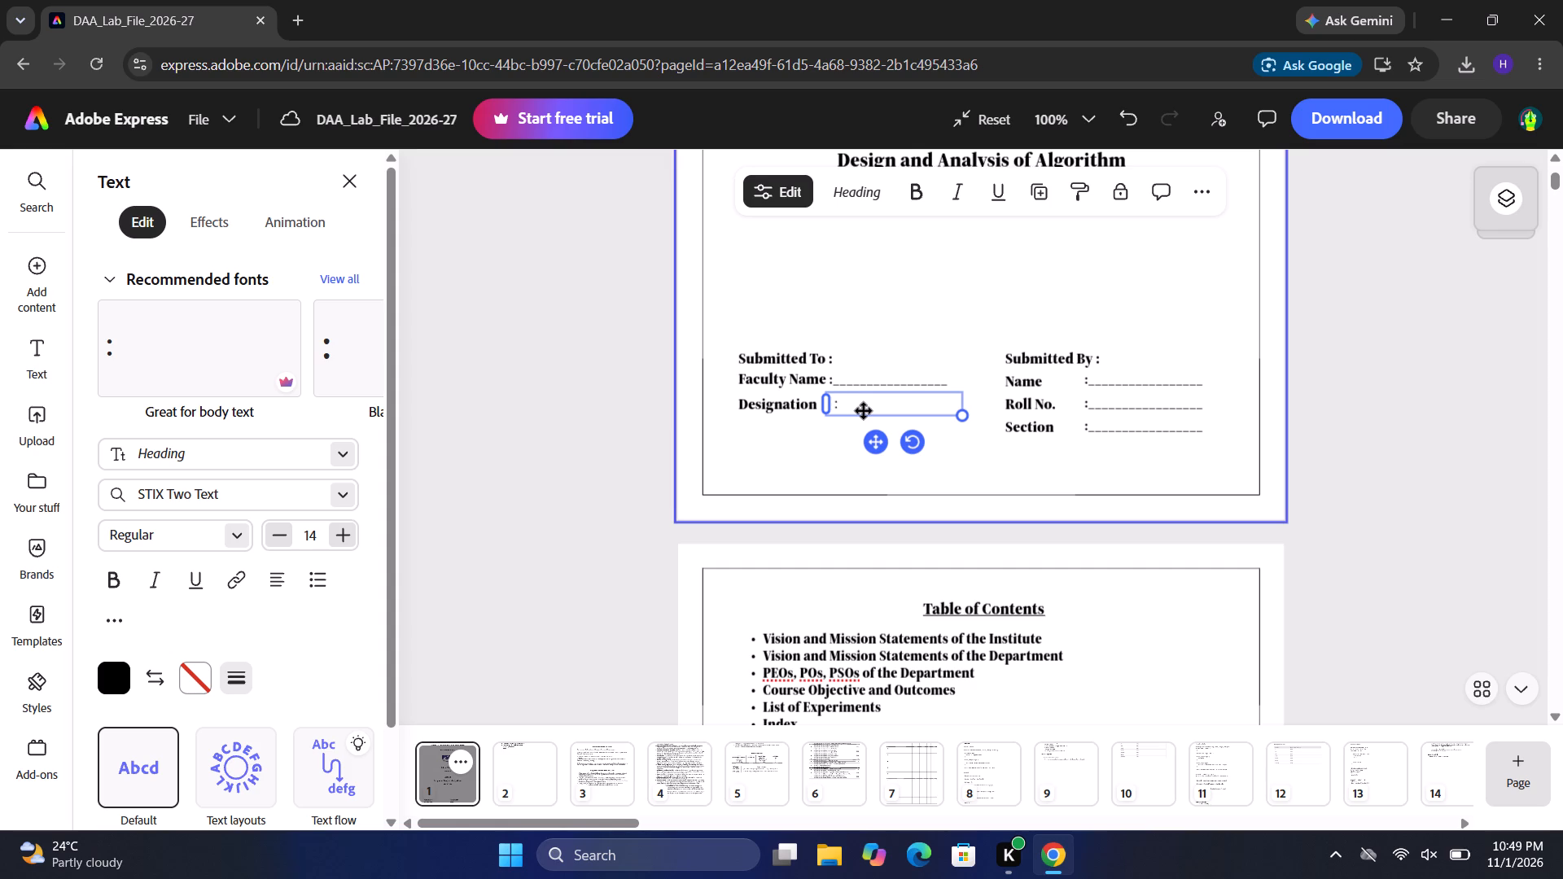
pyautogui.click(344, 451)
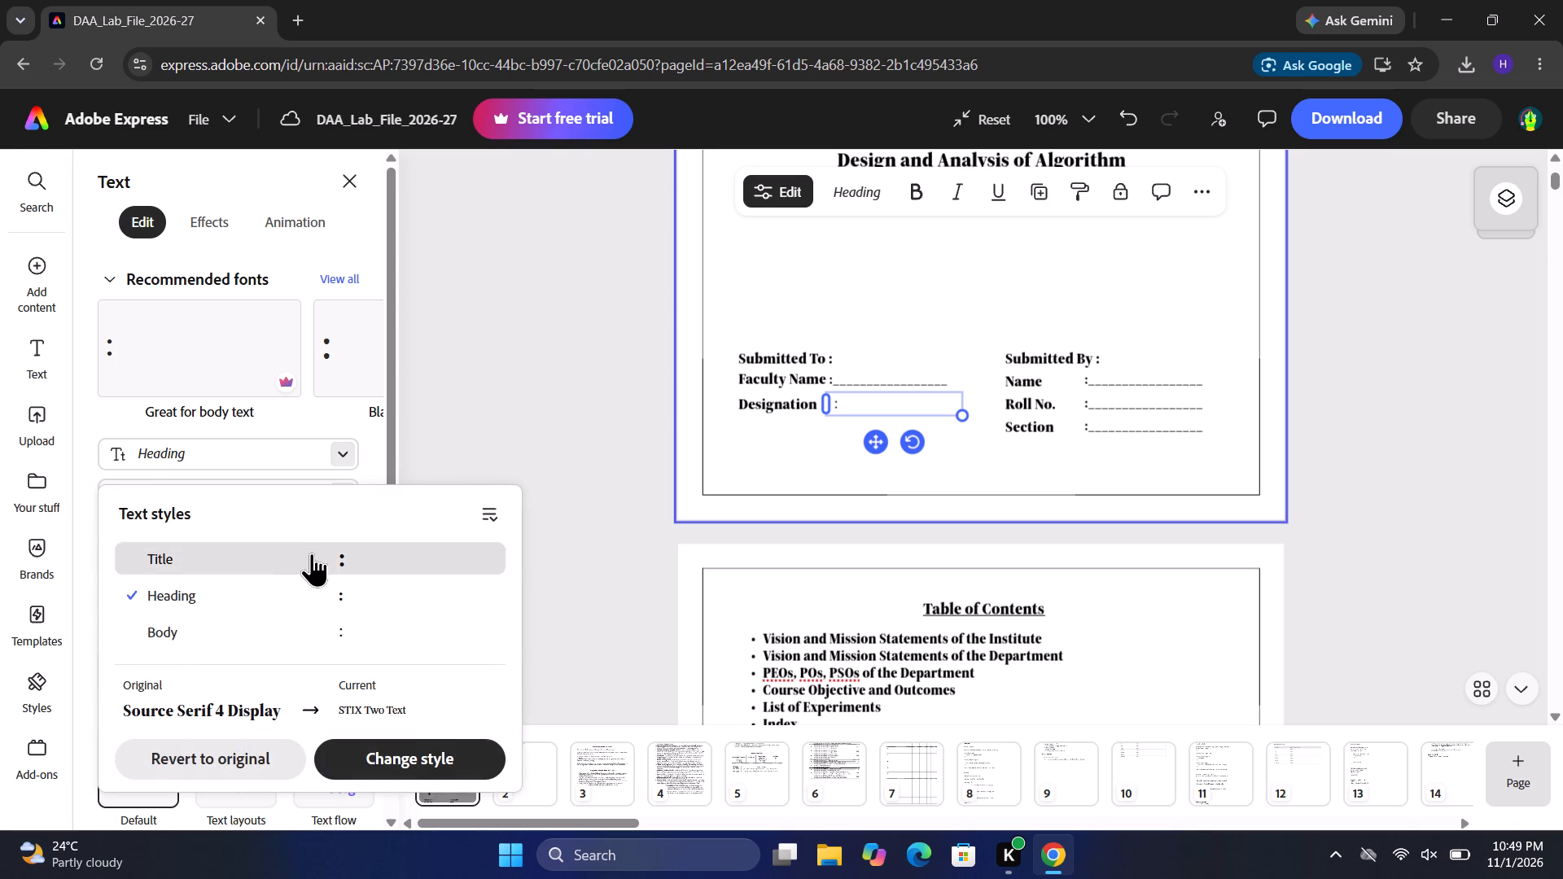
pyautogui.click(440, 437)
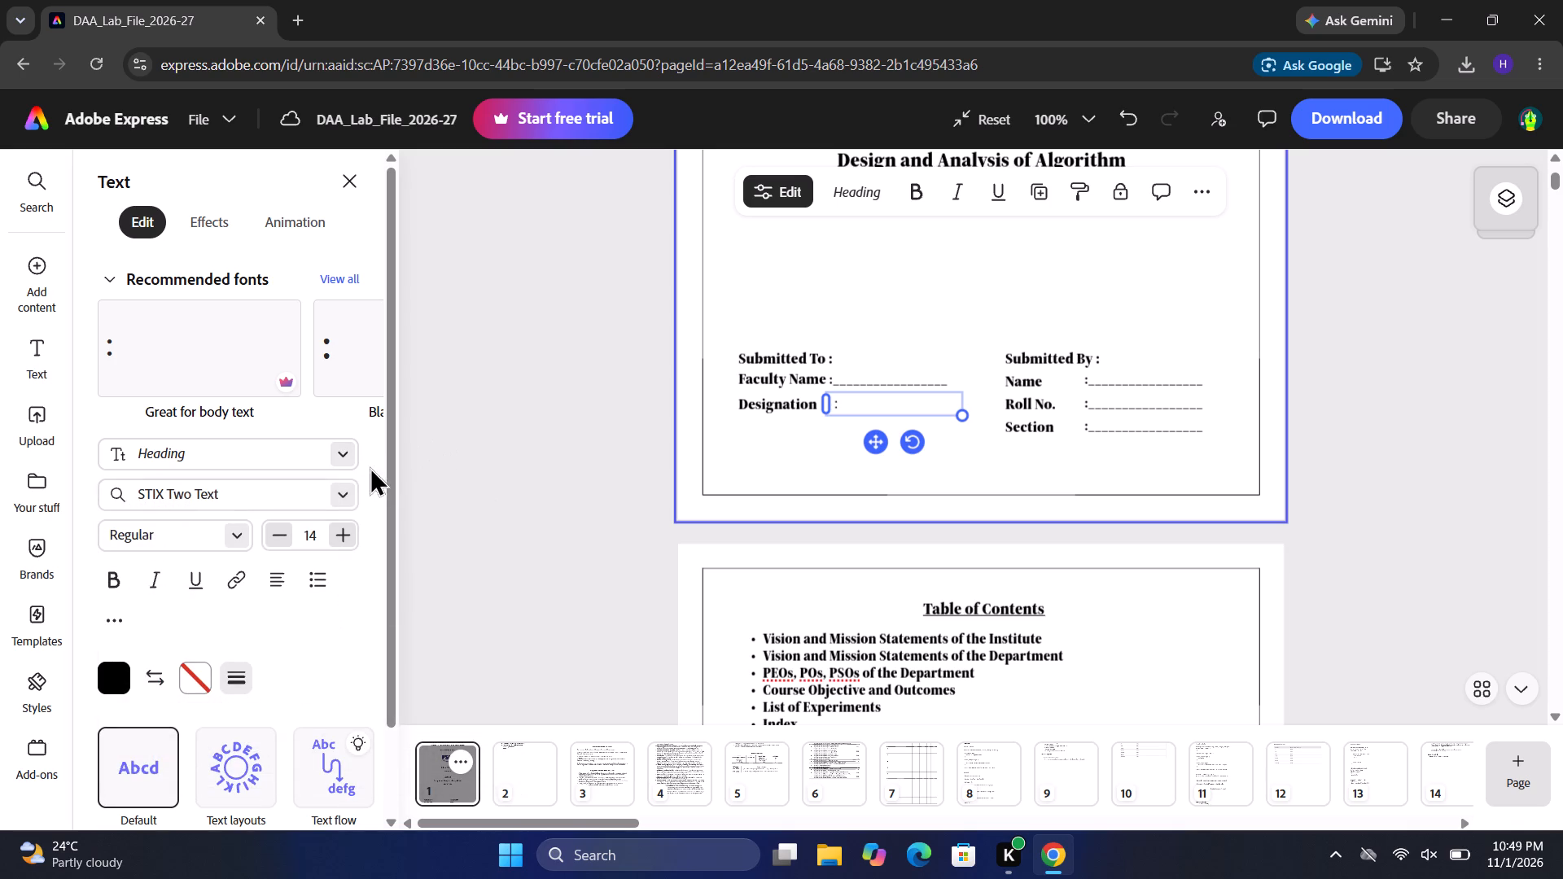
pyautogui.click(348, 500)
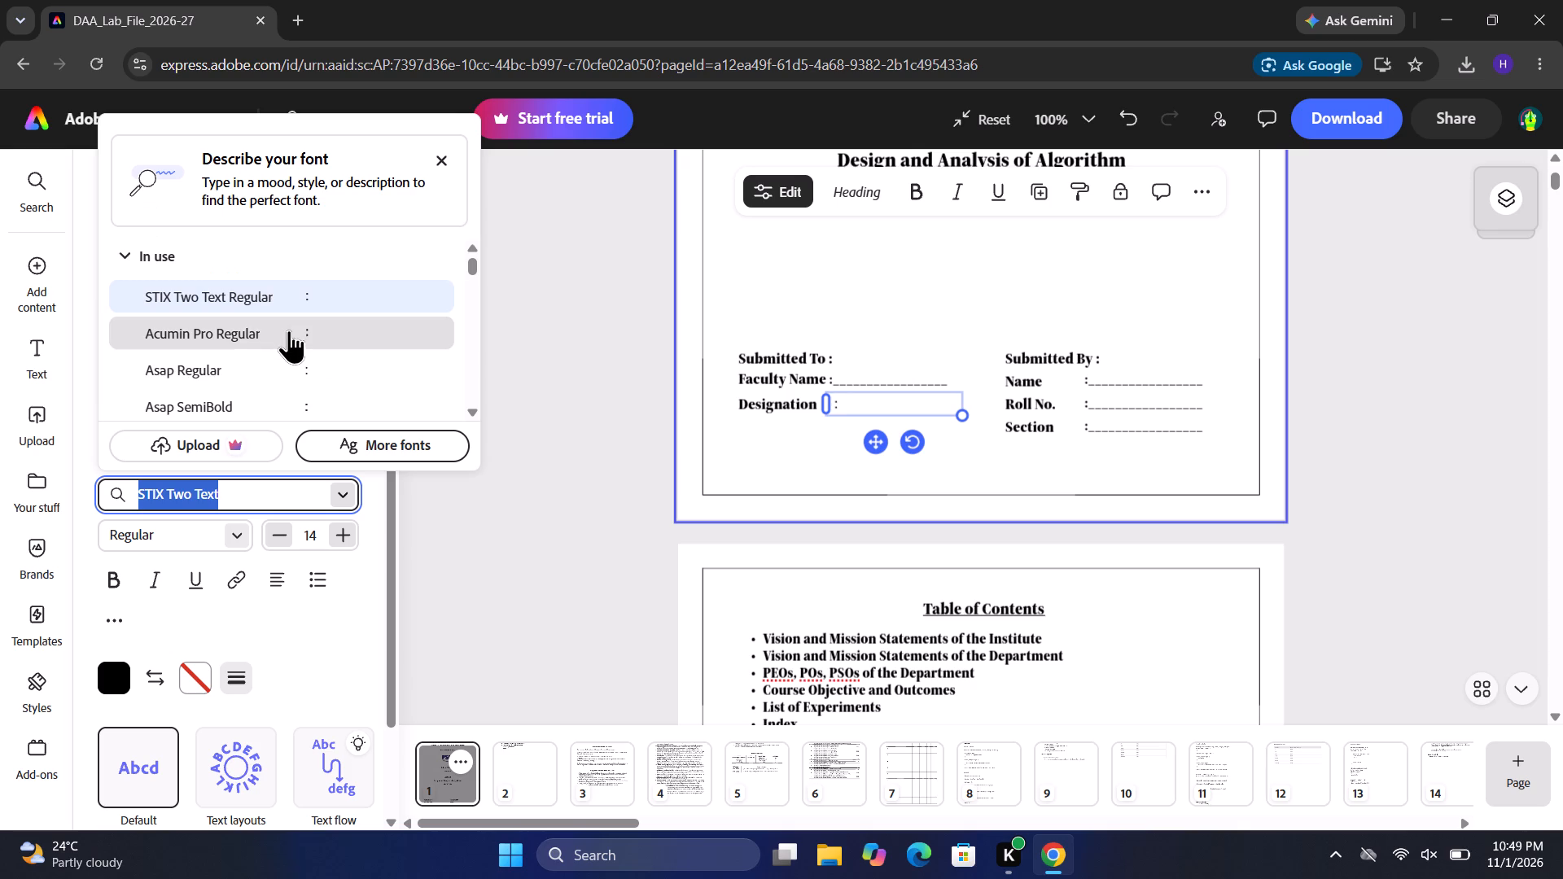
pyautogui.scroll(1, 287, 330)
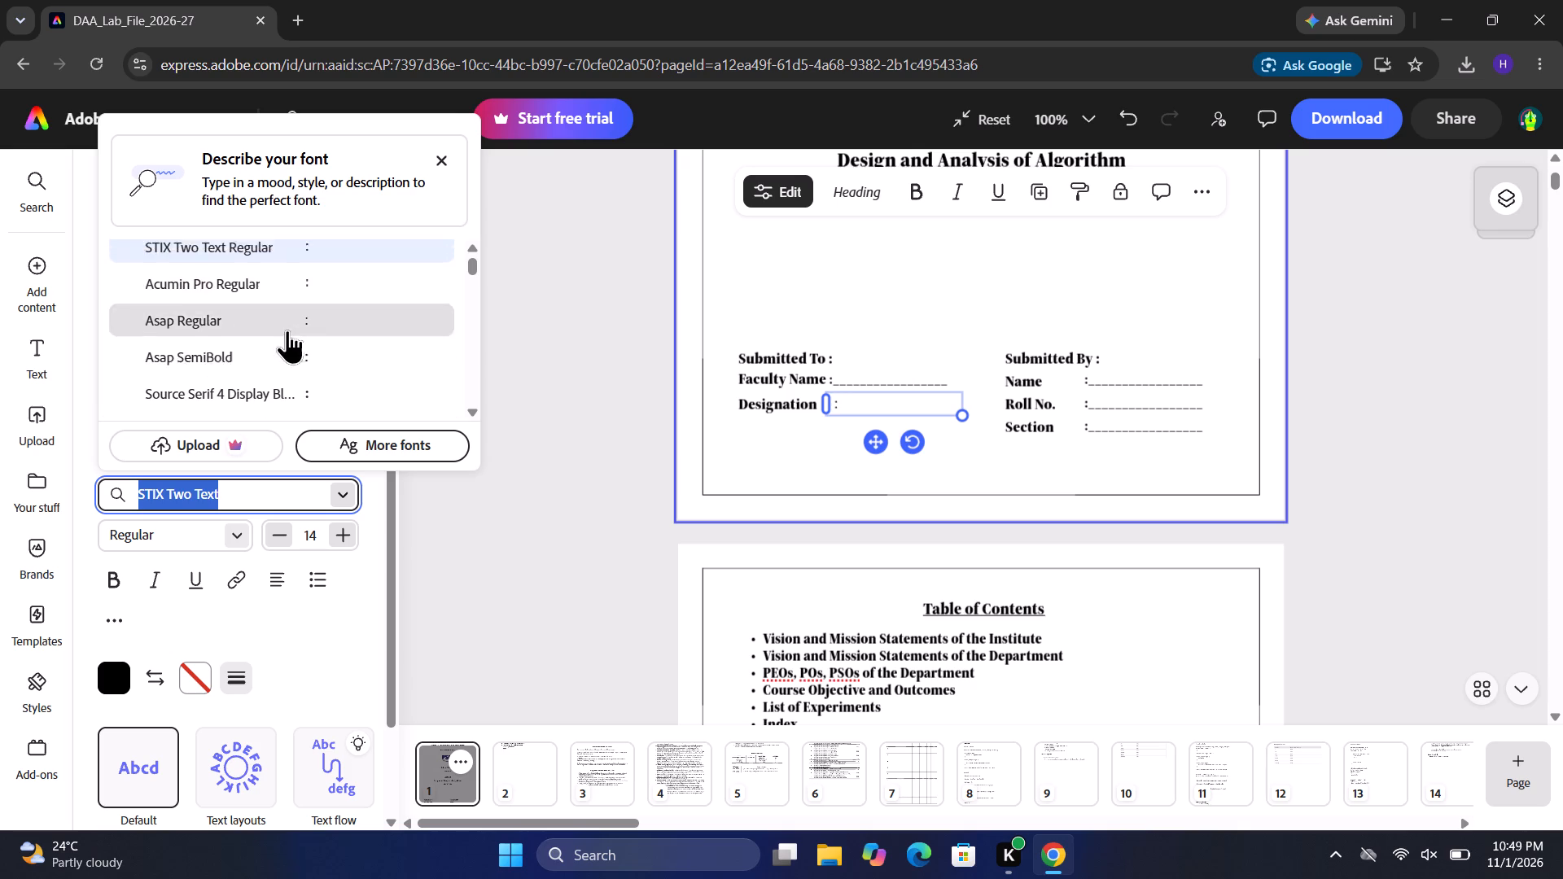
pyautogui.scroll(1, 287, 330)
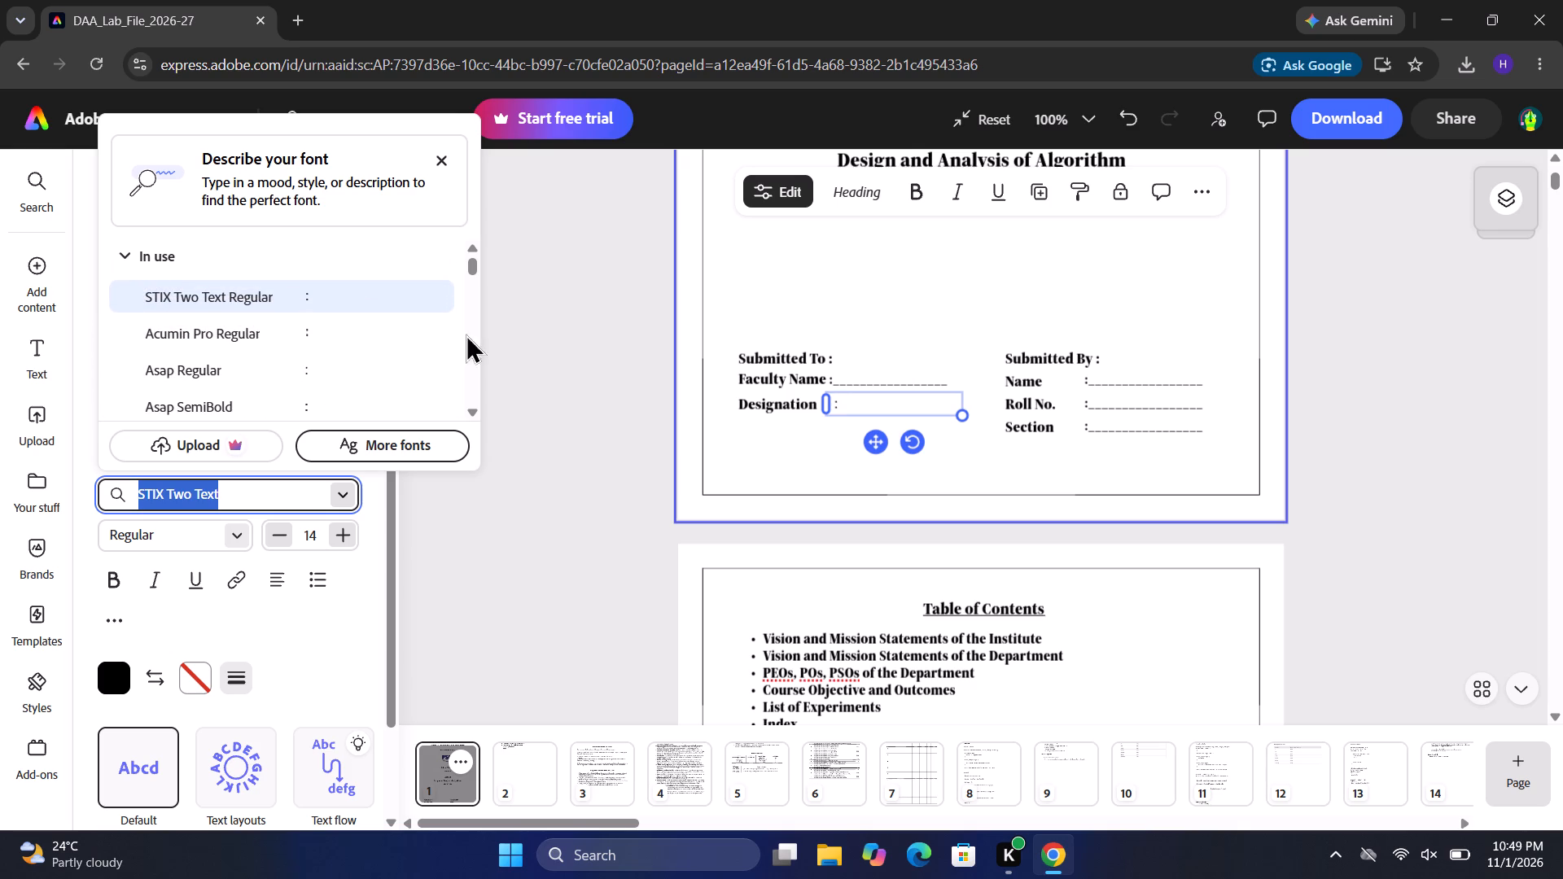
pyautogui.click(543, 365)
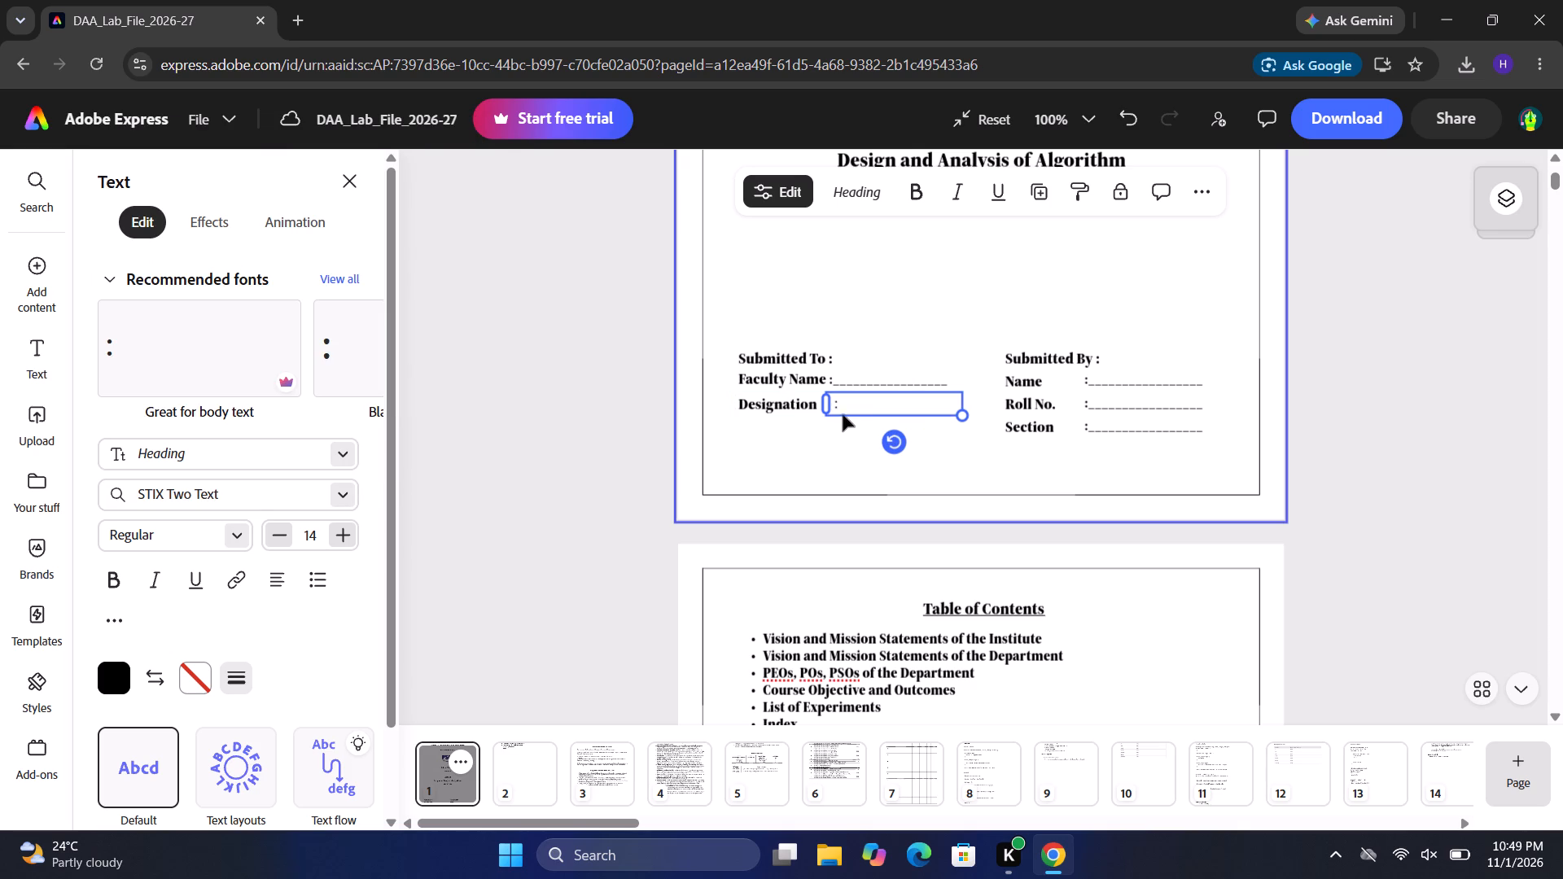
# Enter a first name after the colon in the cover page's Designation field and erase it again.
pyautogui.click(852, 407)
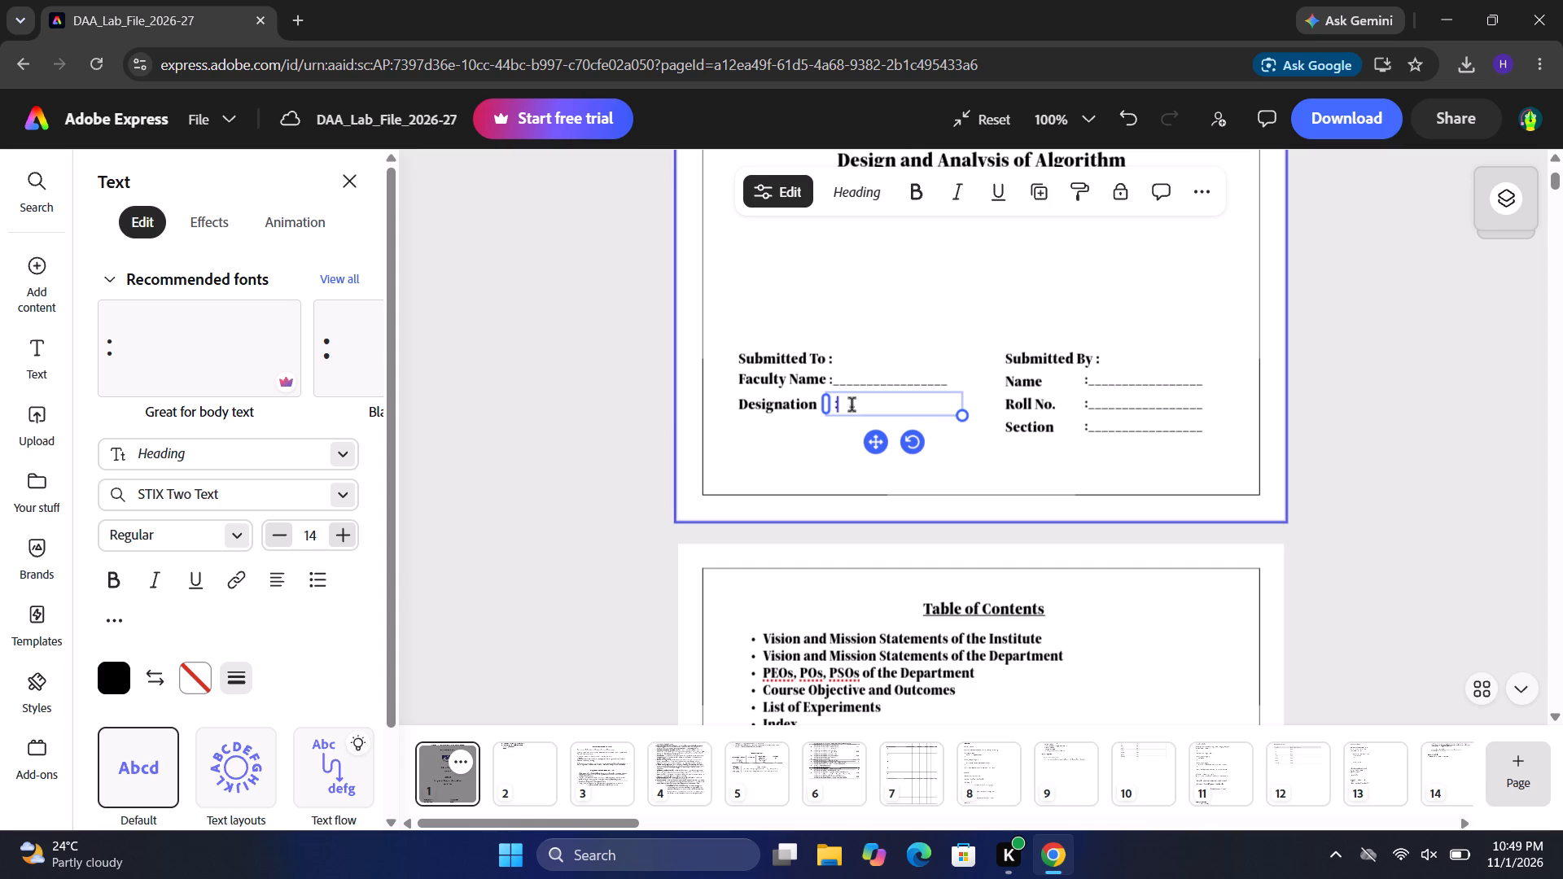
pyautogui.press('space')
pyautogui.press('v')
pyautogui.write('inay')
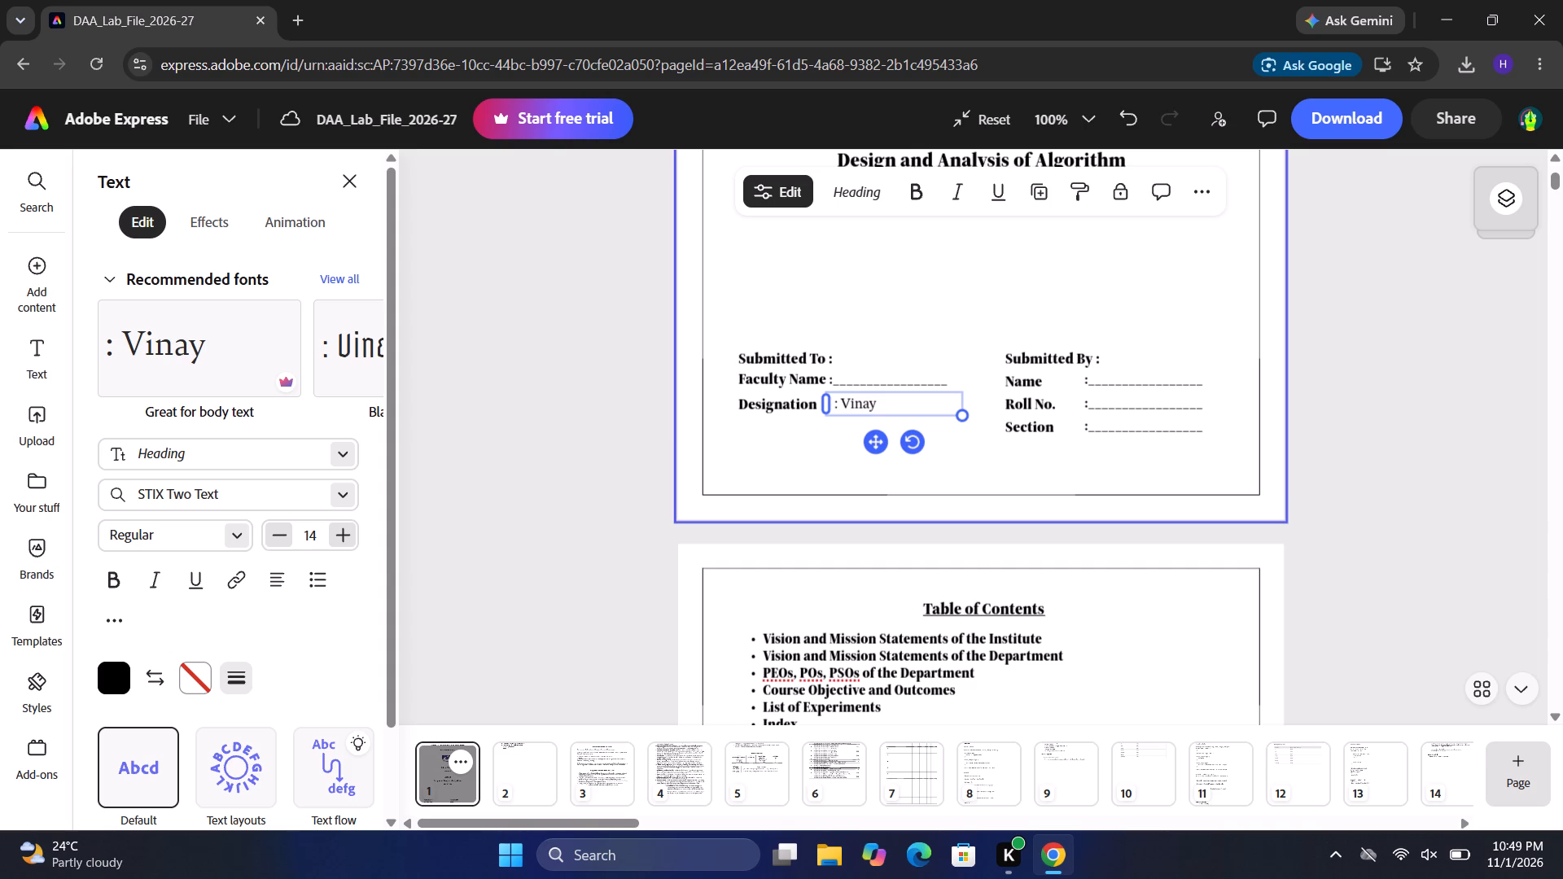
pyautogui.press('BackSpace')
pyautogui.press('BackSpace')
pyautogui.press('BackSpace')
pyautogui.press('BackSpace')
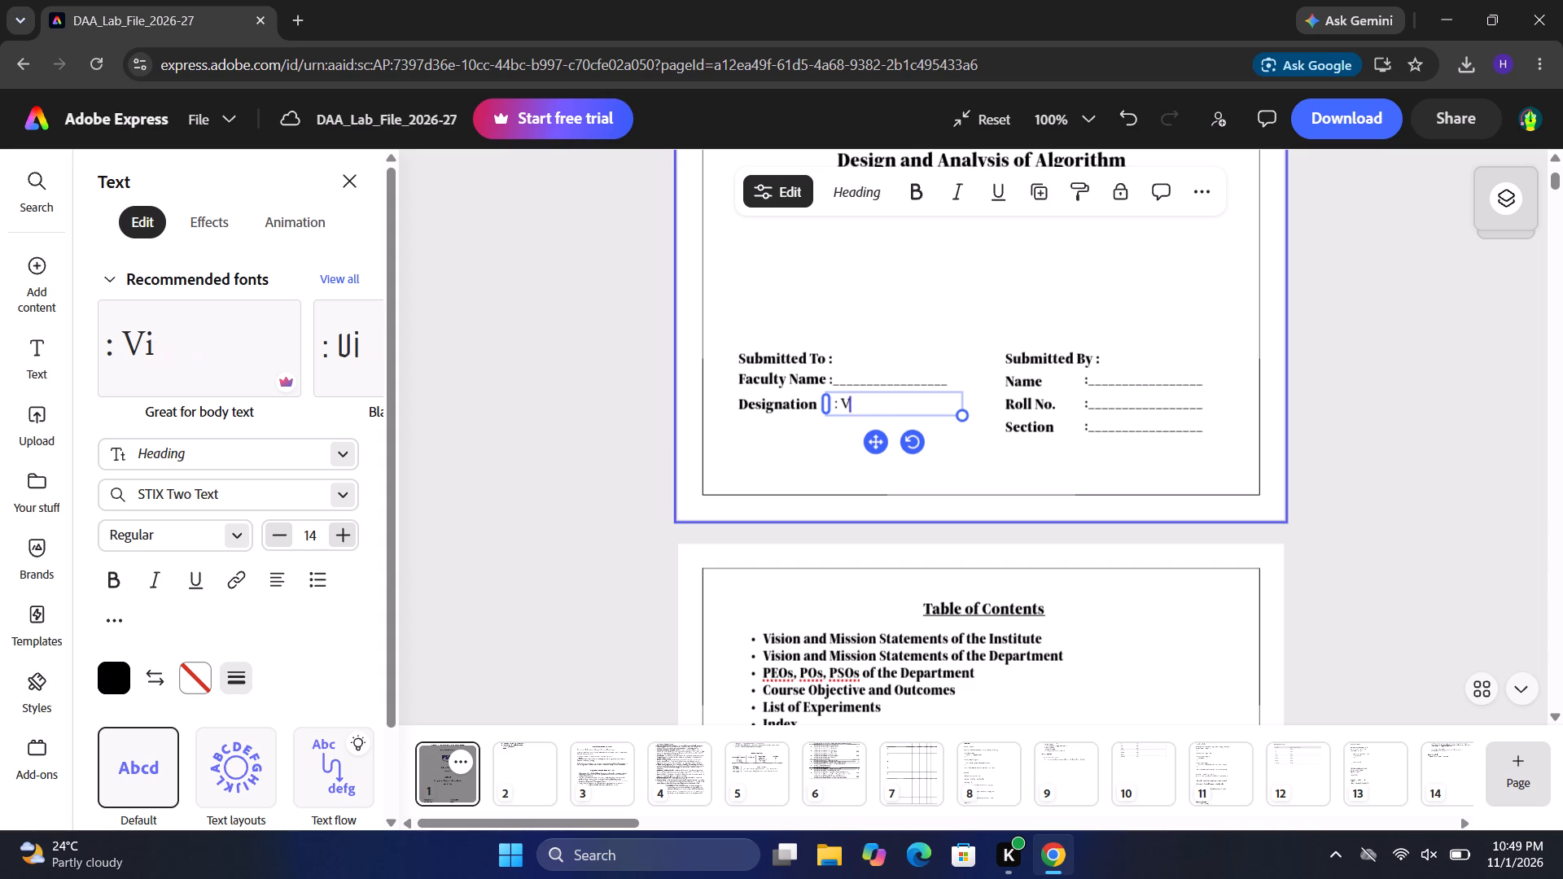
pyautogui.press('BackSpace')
# Change the font of the cover page's Designation value text to Acumin Pro Regular.
pyautogui.click(345, 457)
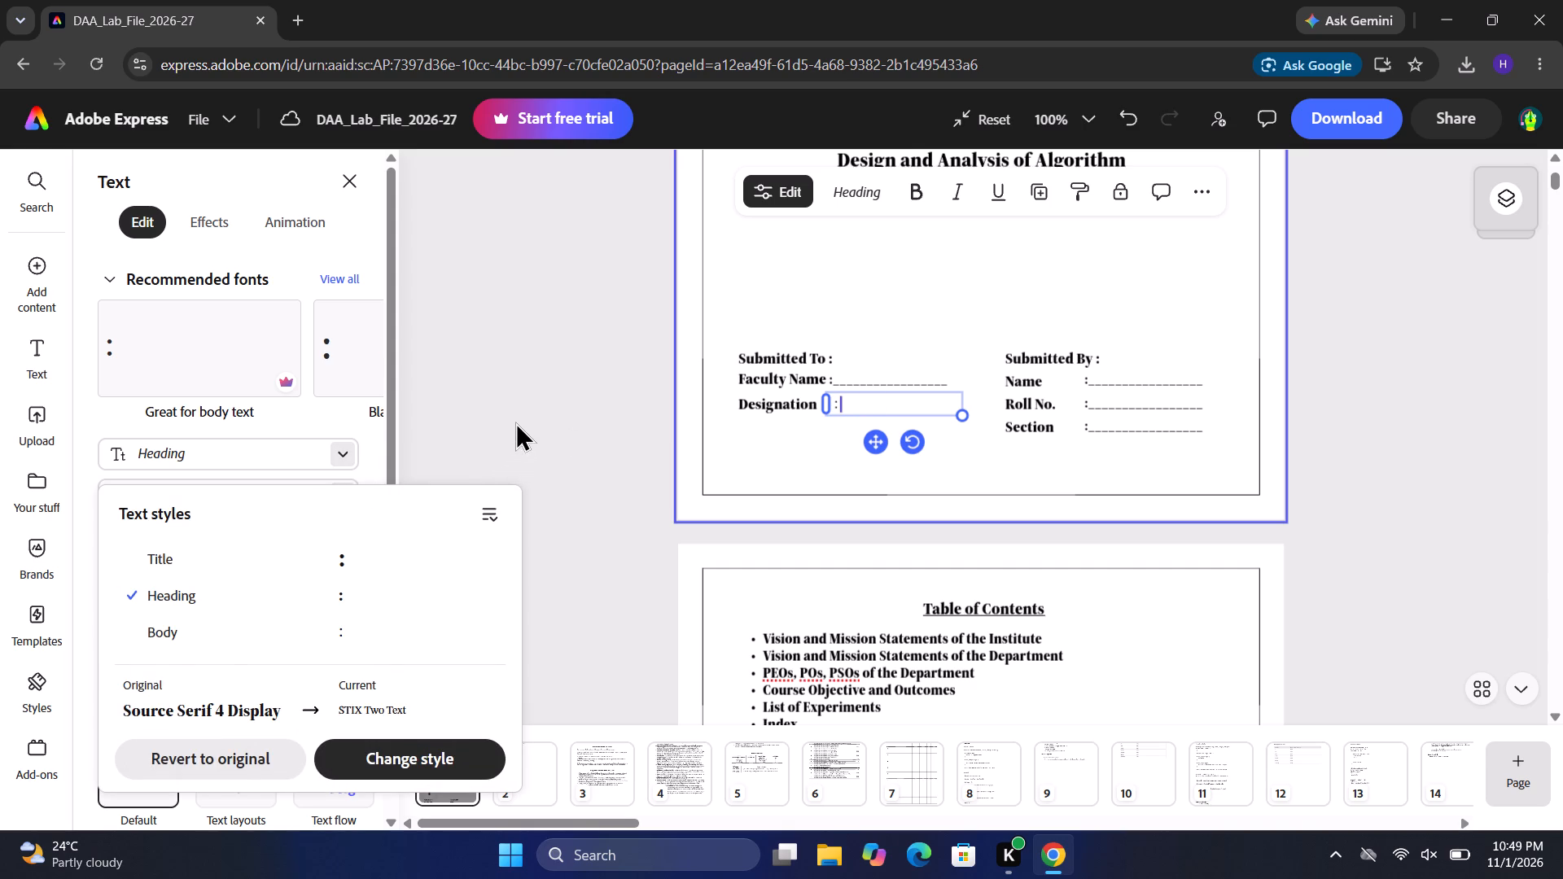
pyautogui.click(516, 422)
pyautogui.click(344, 488)
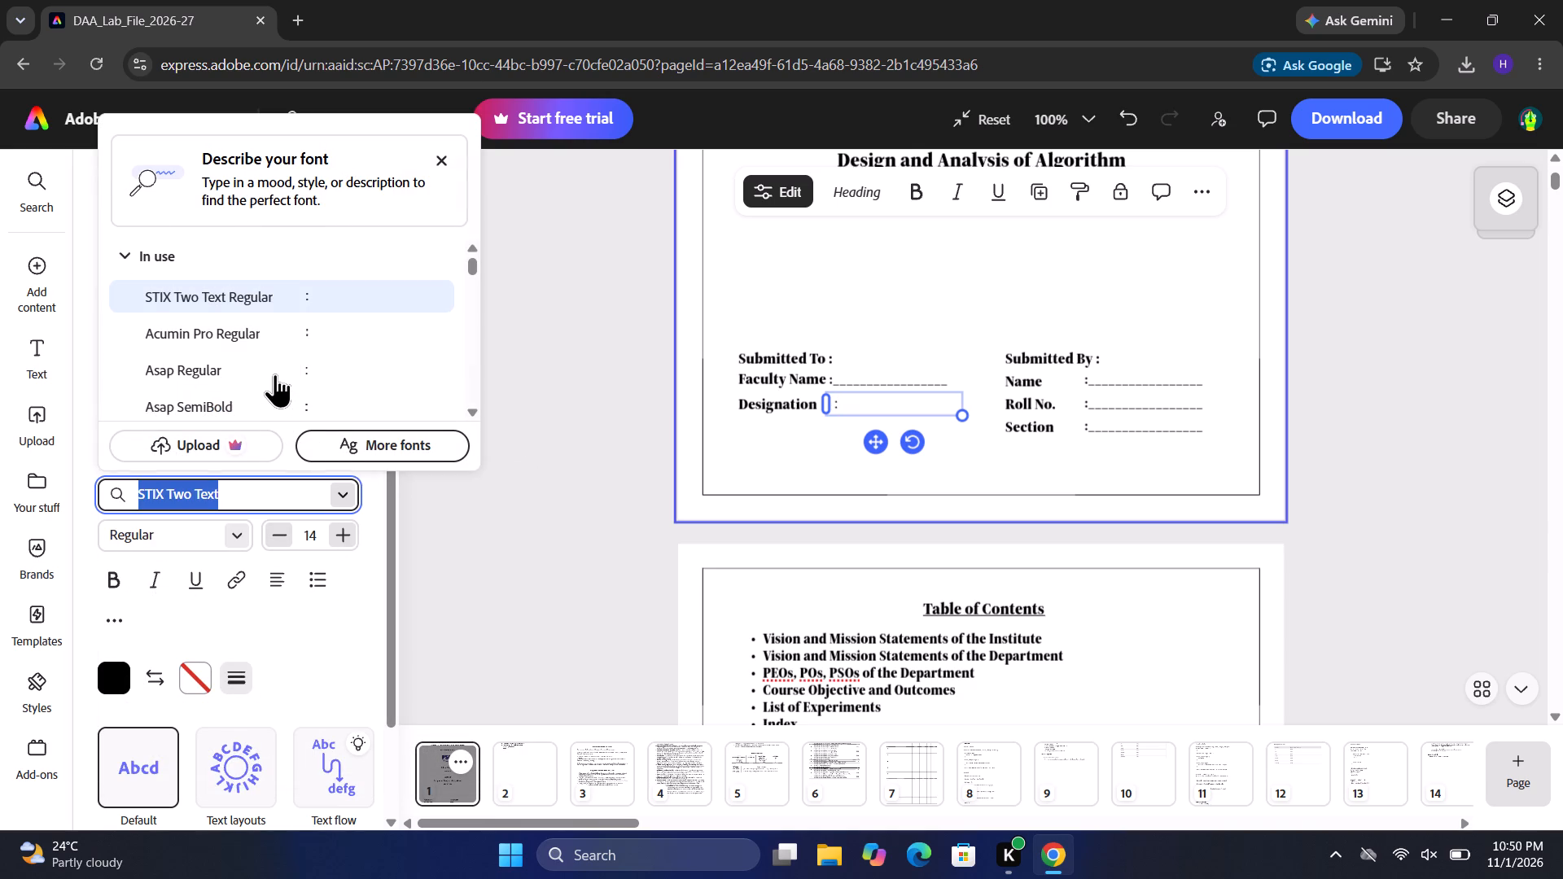
pyautogui.scroll(1, 270, 335)
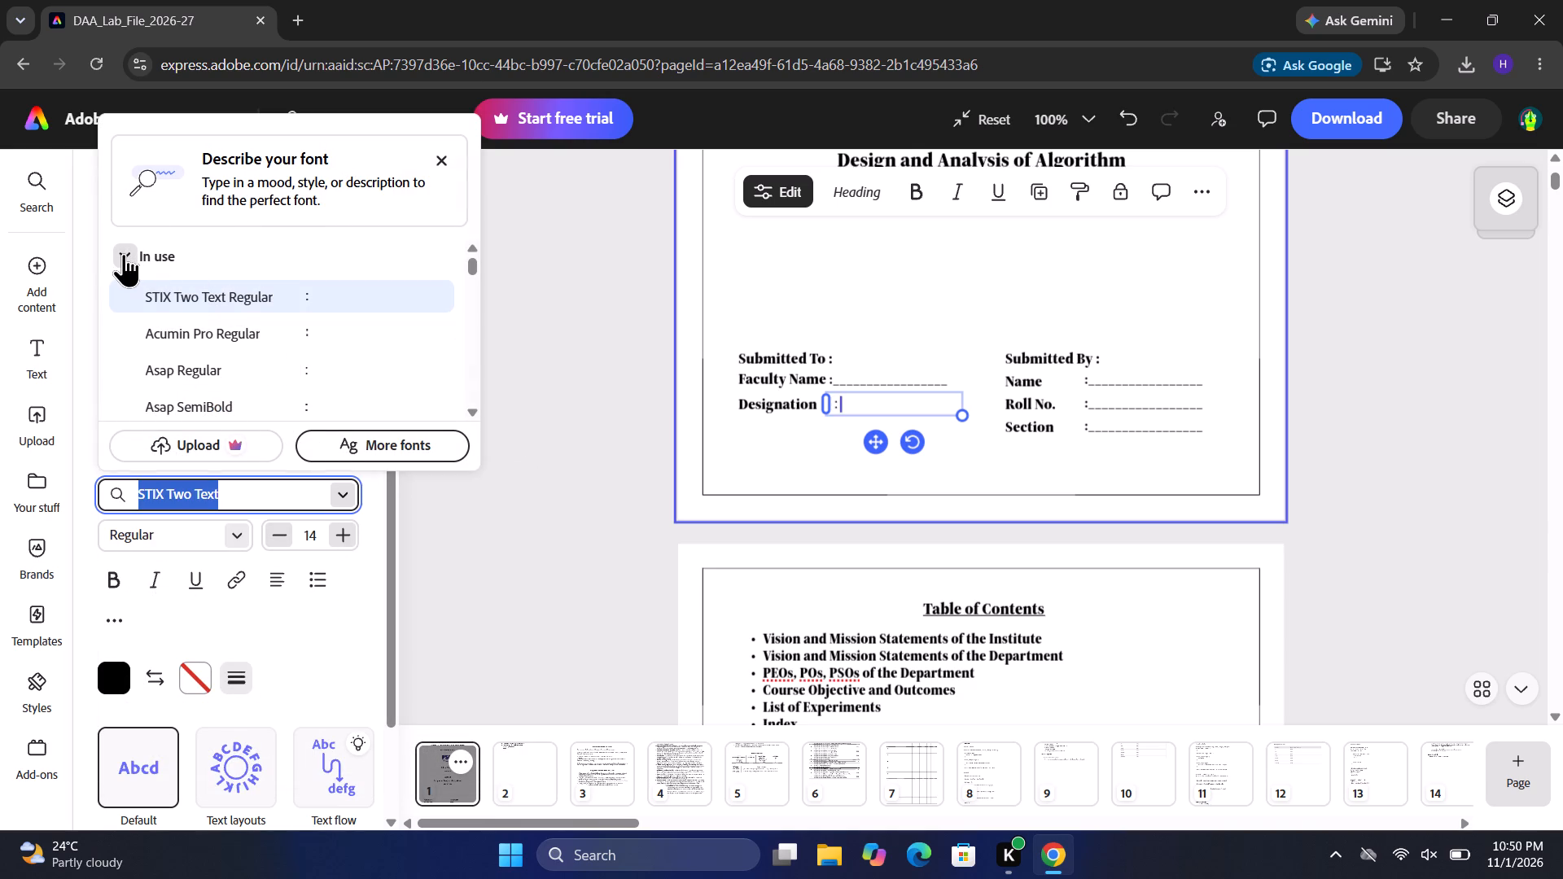
pyautogui.click(124, 253)
pyautogui.click(124, 253)
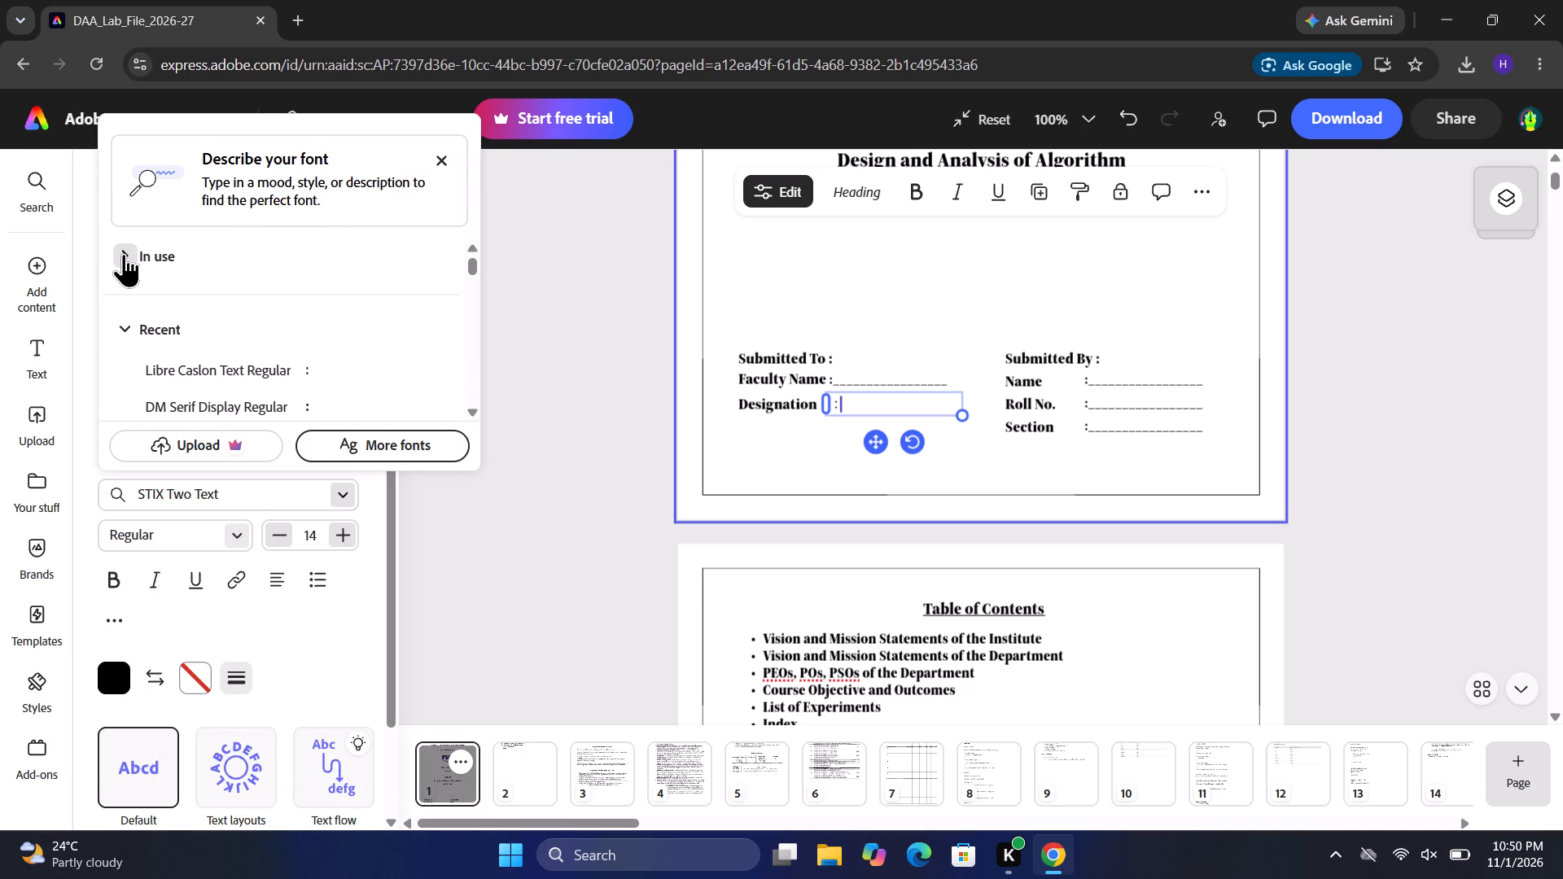
pyautogui.scroll(-1, 231, 371)
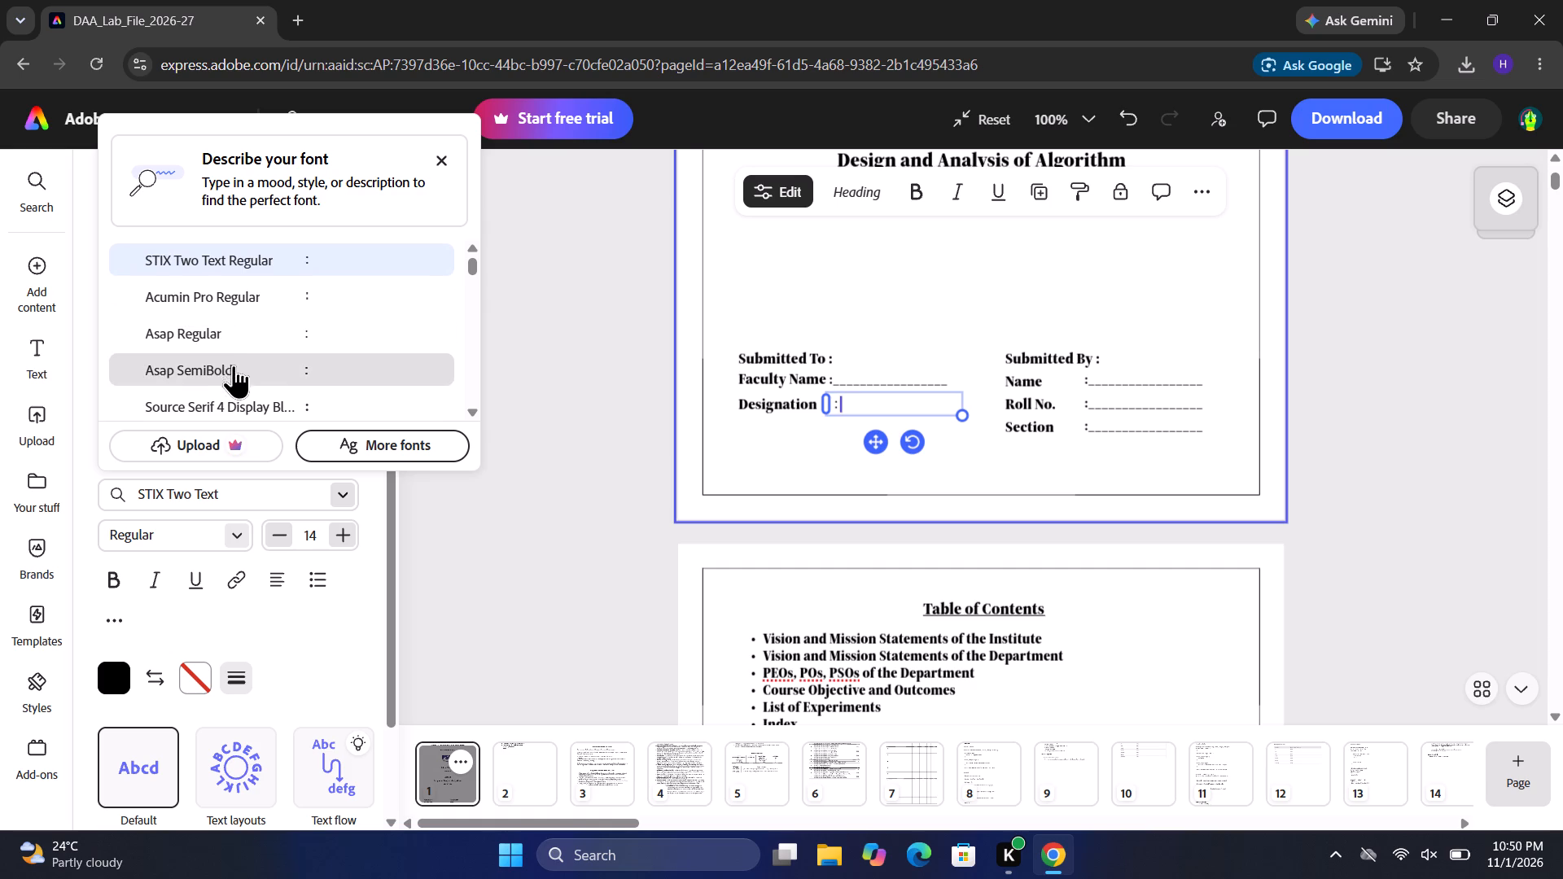
pyautogui.scroll(-1, 250, 347)
pyautogui.scroll(1, 250, 347)
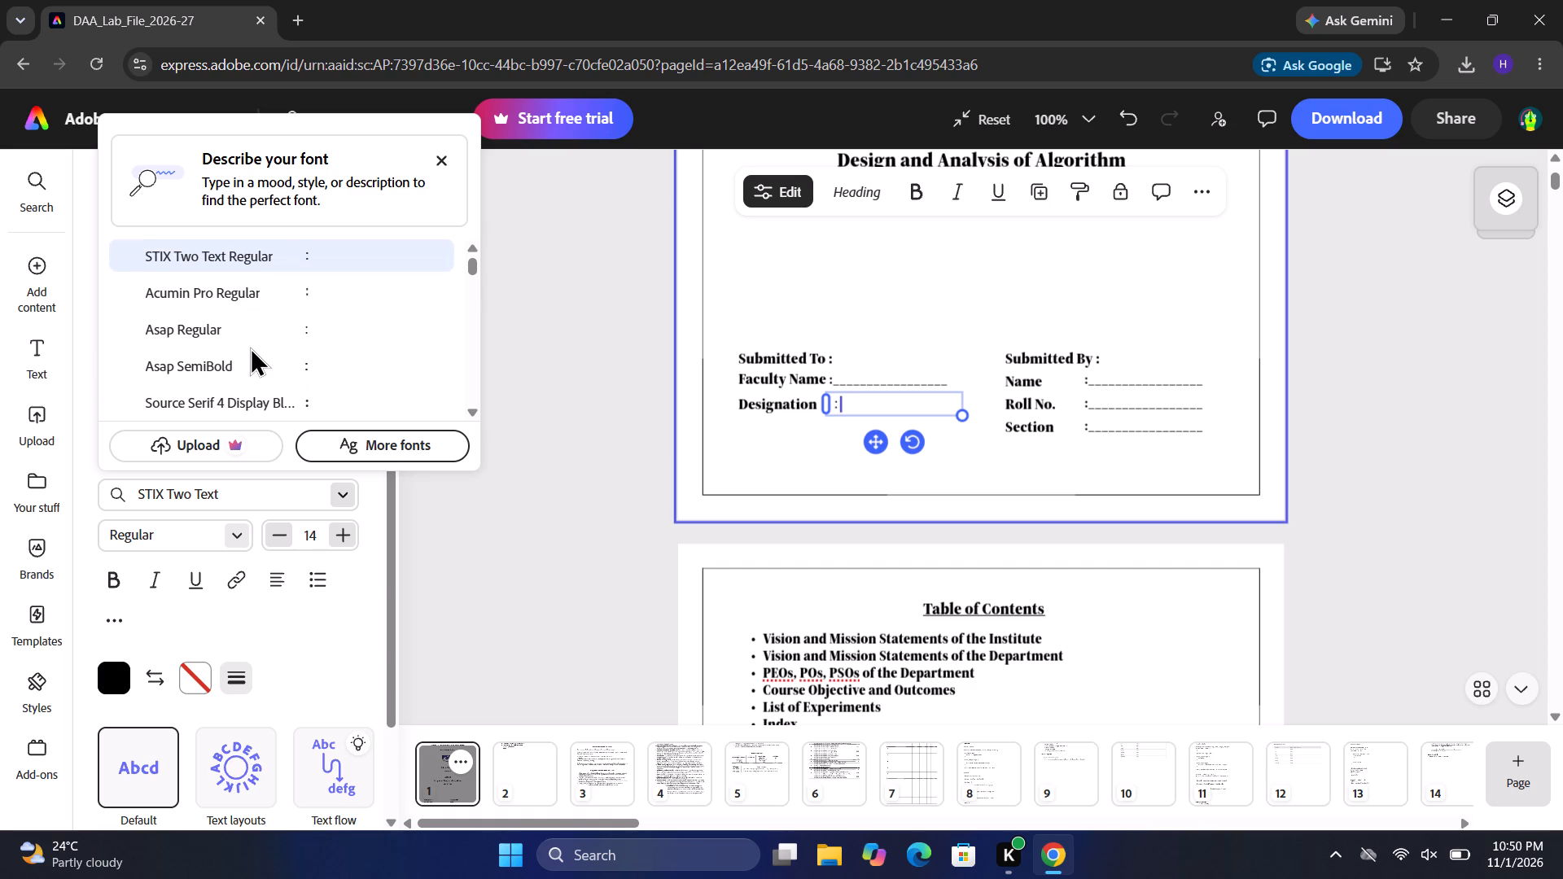
pyautogui.click(250, 347)
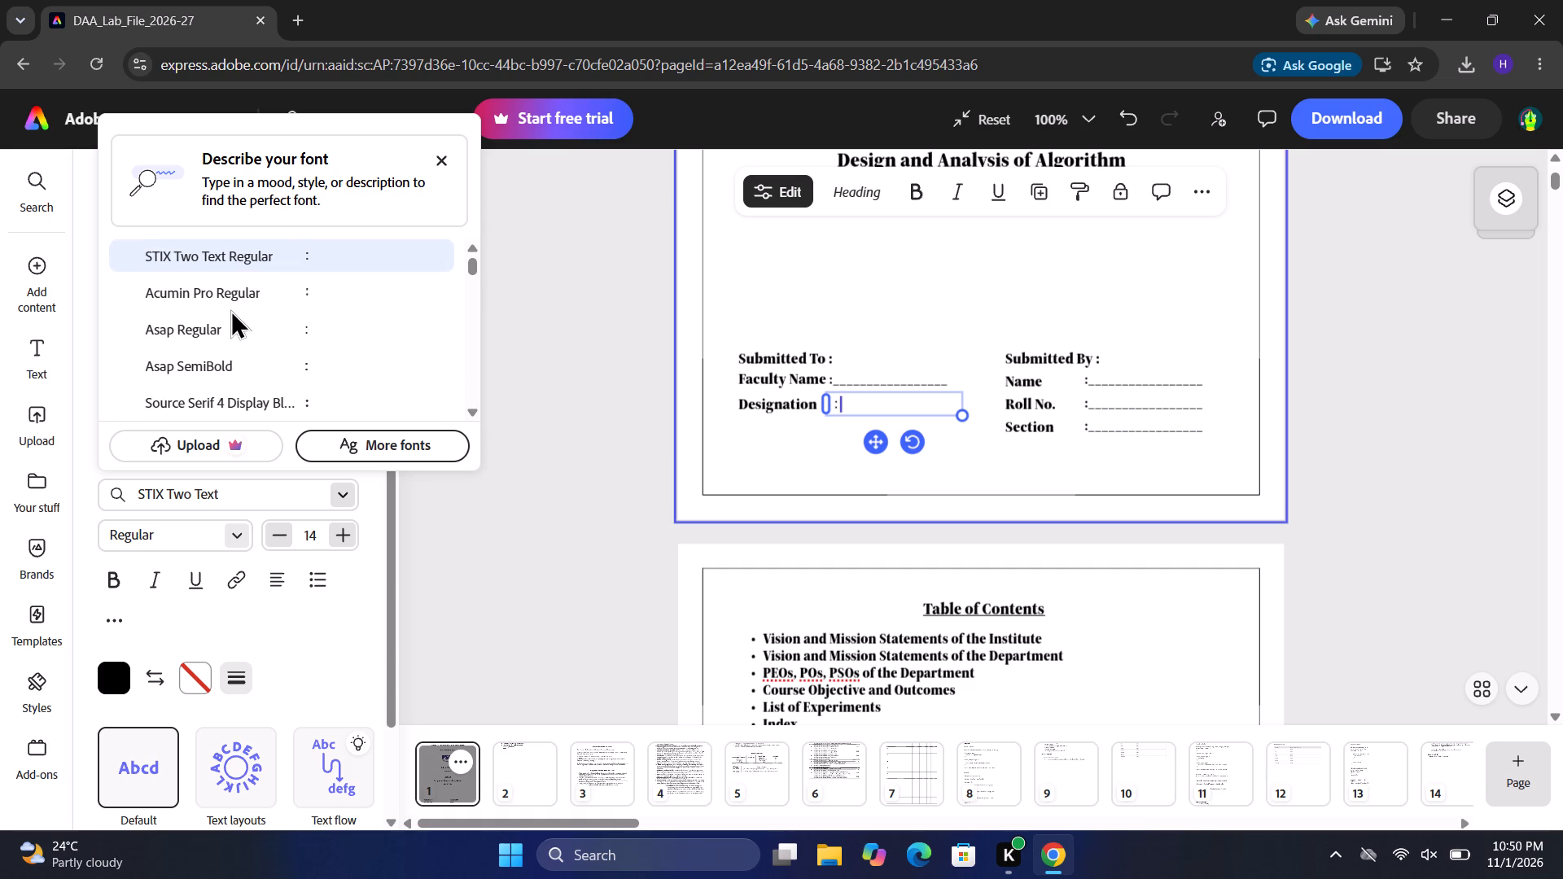
pyautogui.click(236, 294)
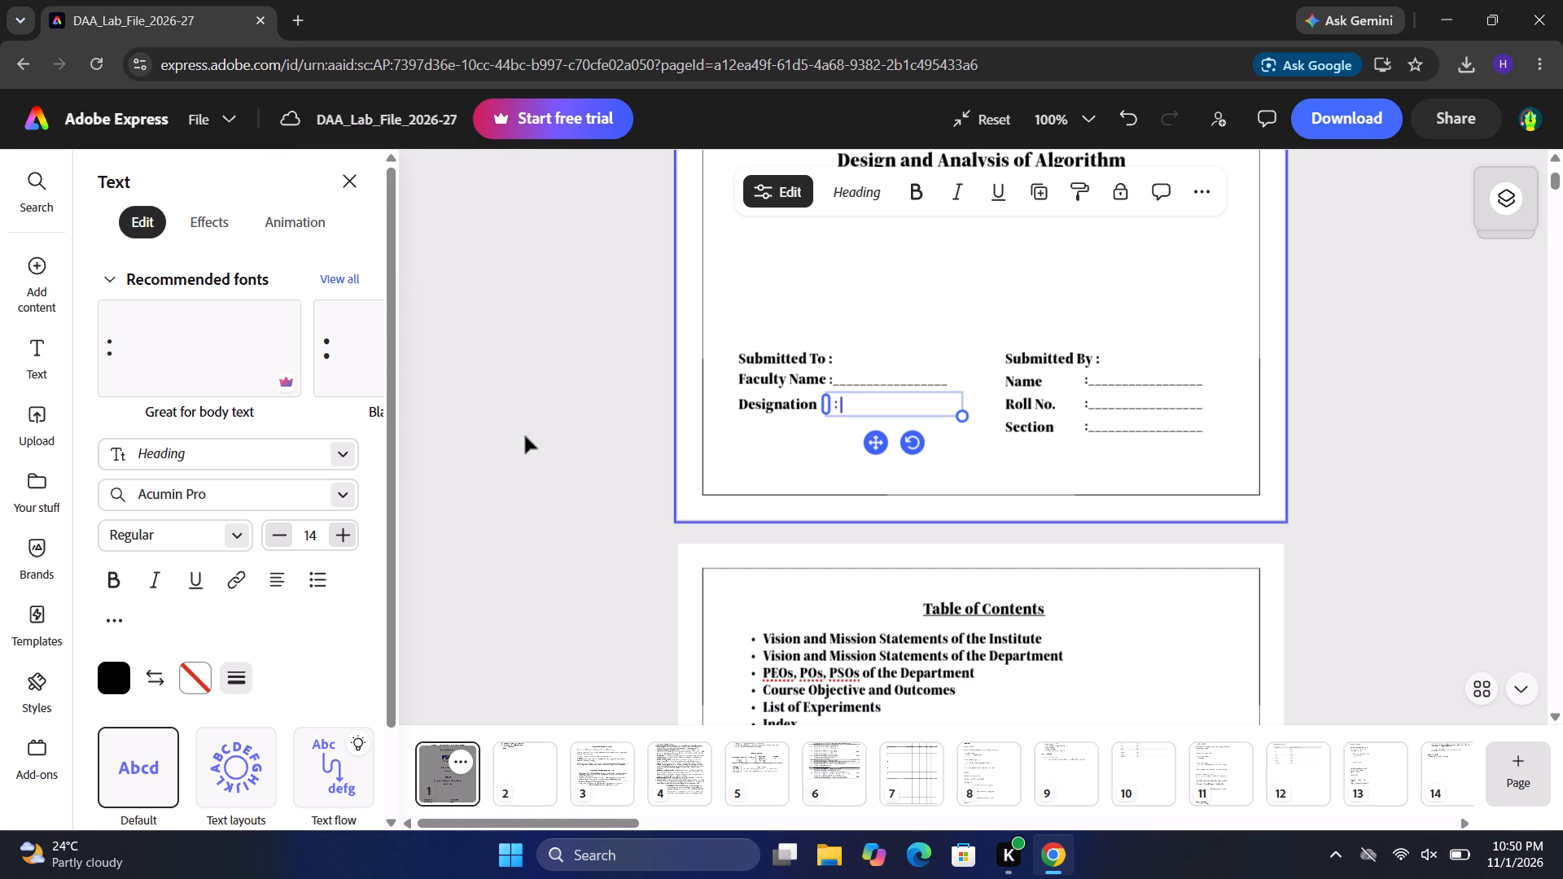
pyautogui.click(525, 436)
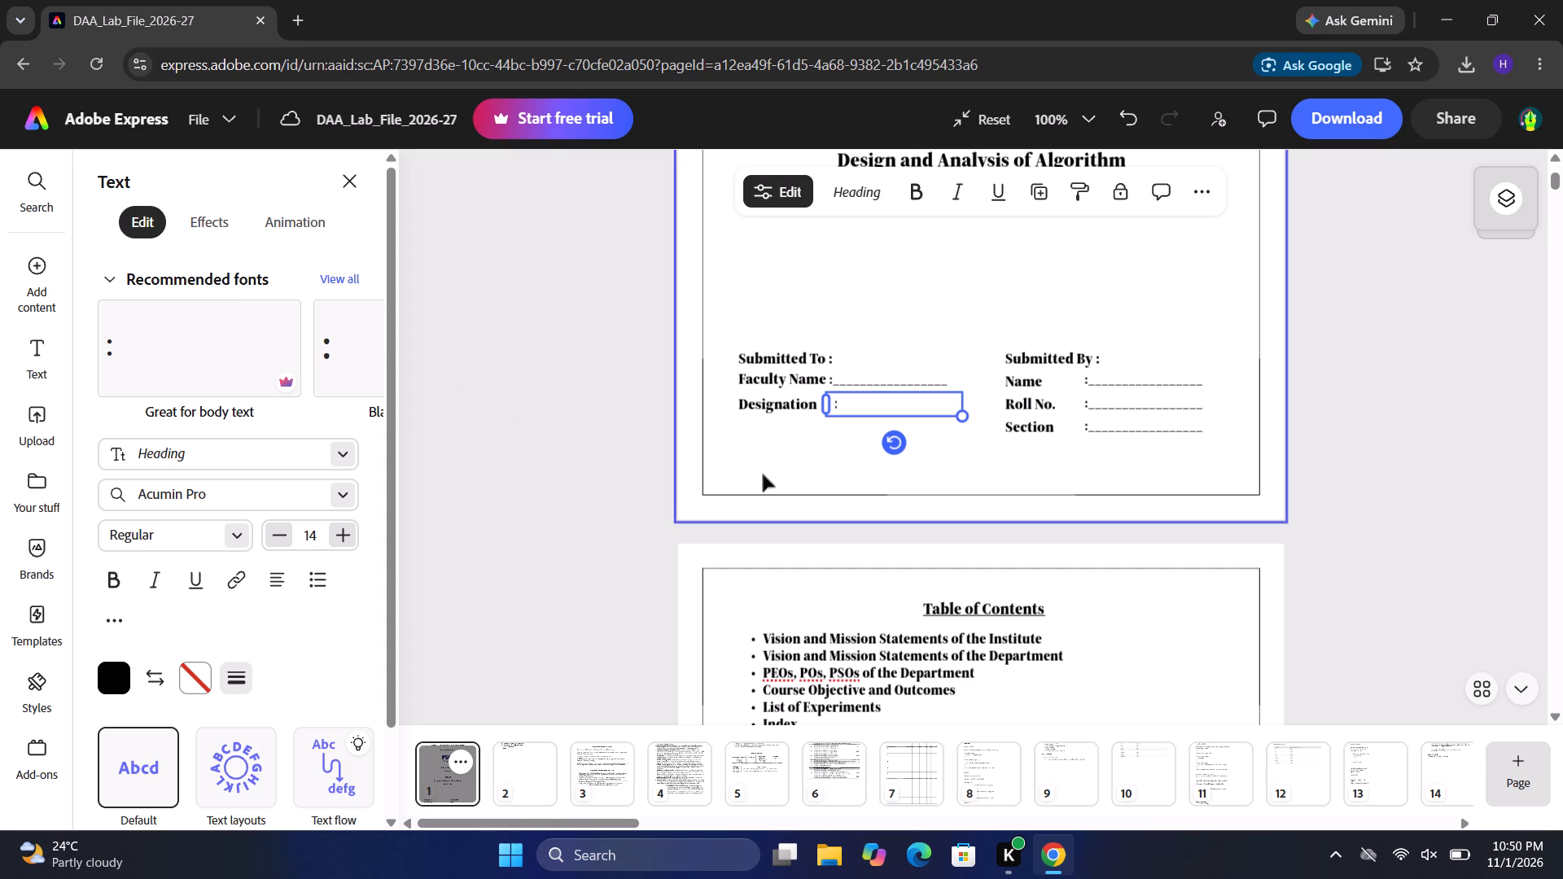
# Make the Designation value text on the cover page bold.
pyautogui.click(872, 399)
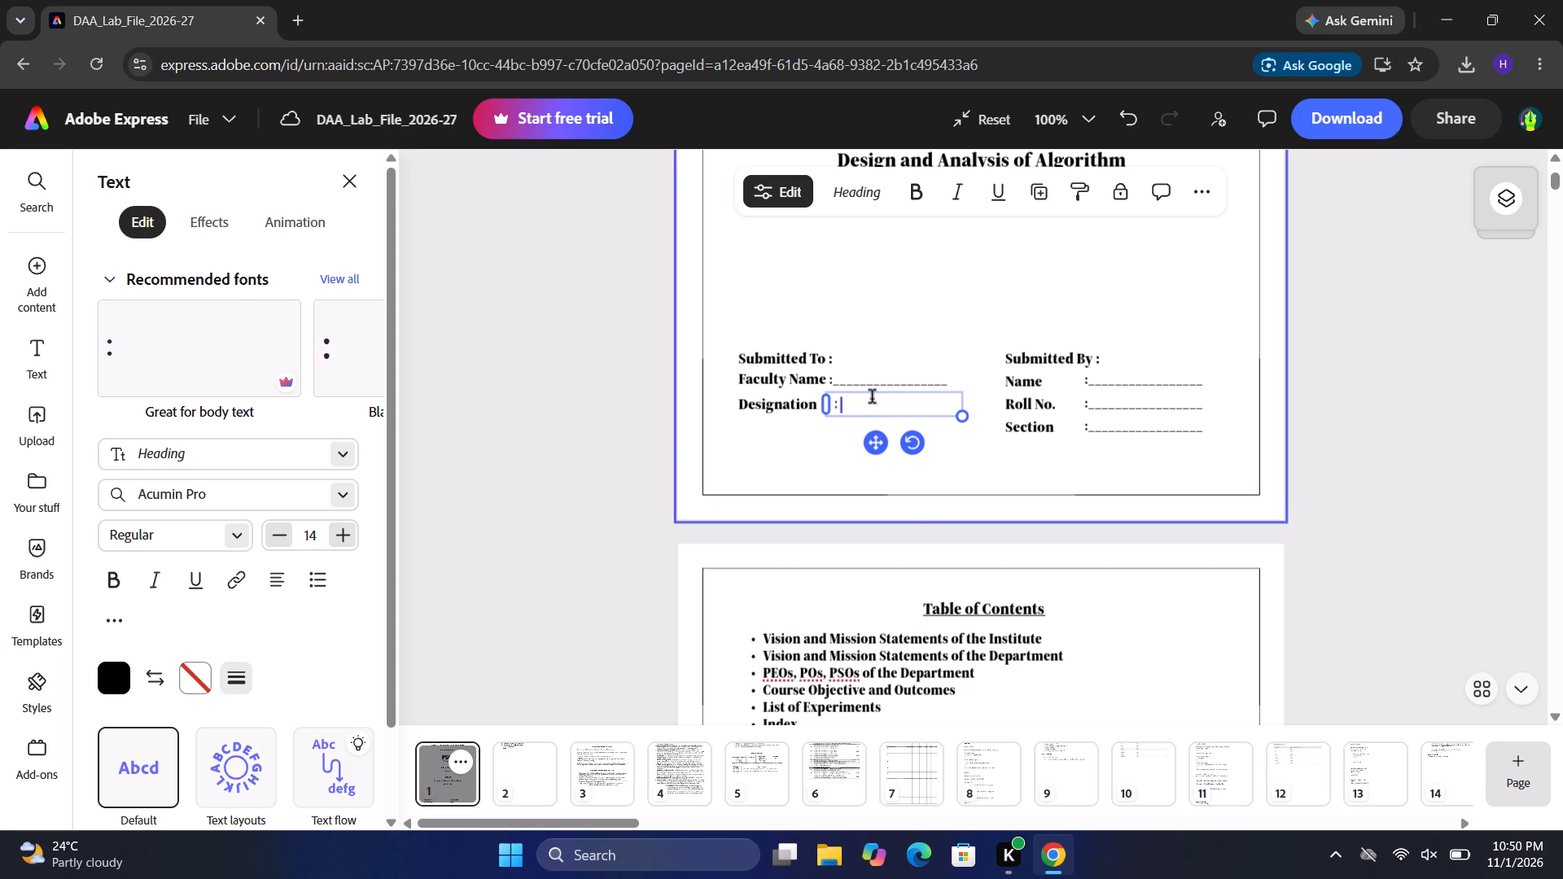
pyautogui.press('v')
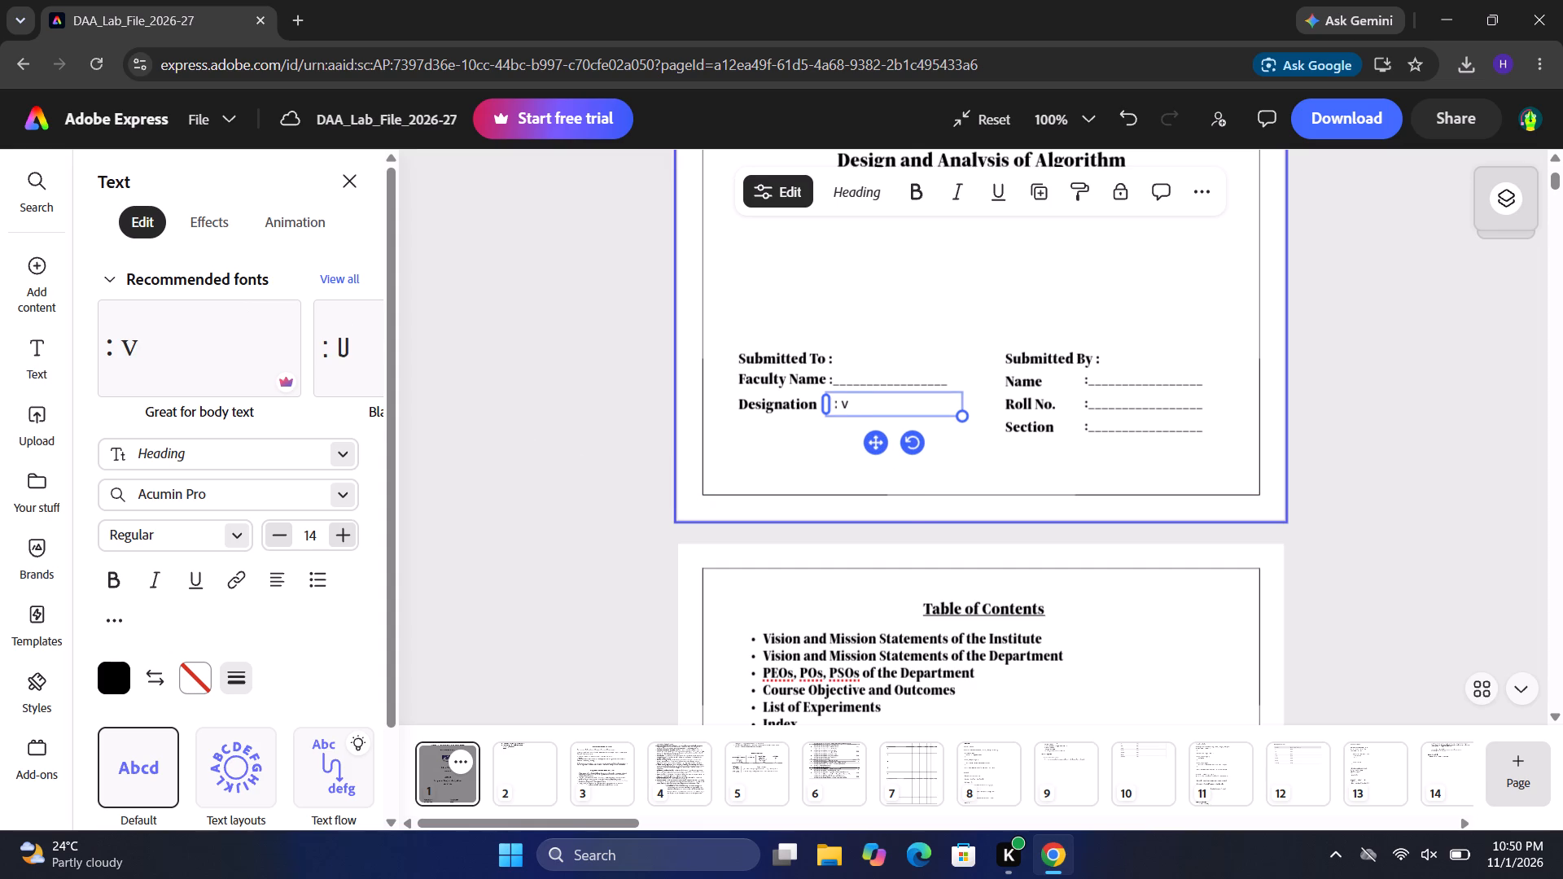
pyautogui.press('BackSpace')
pyautogui.click(120, 581)
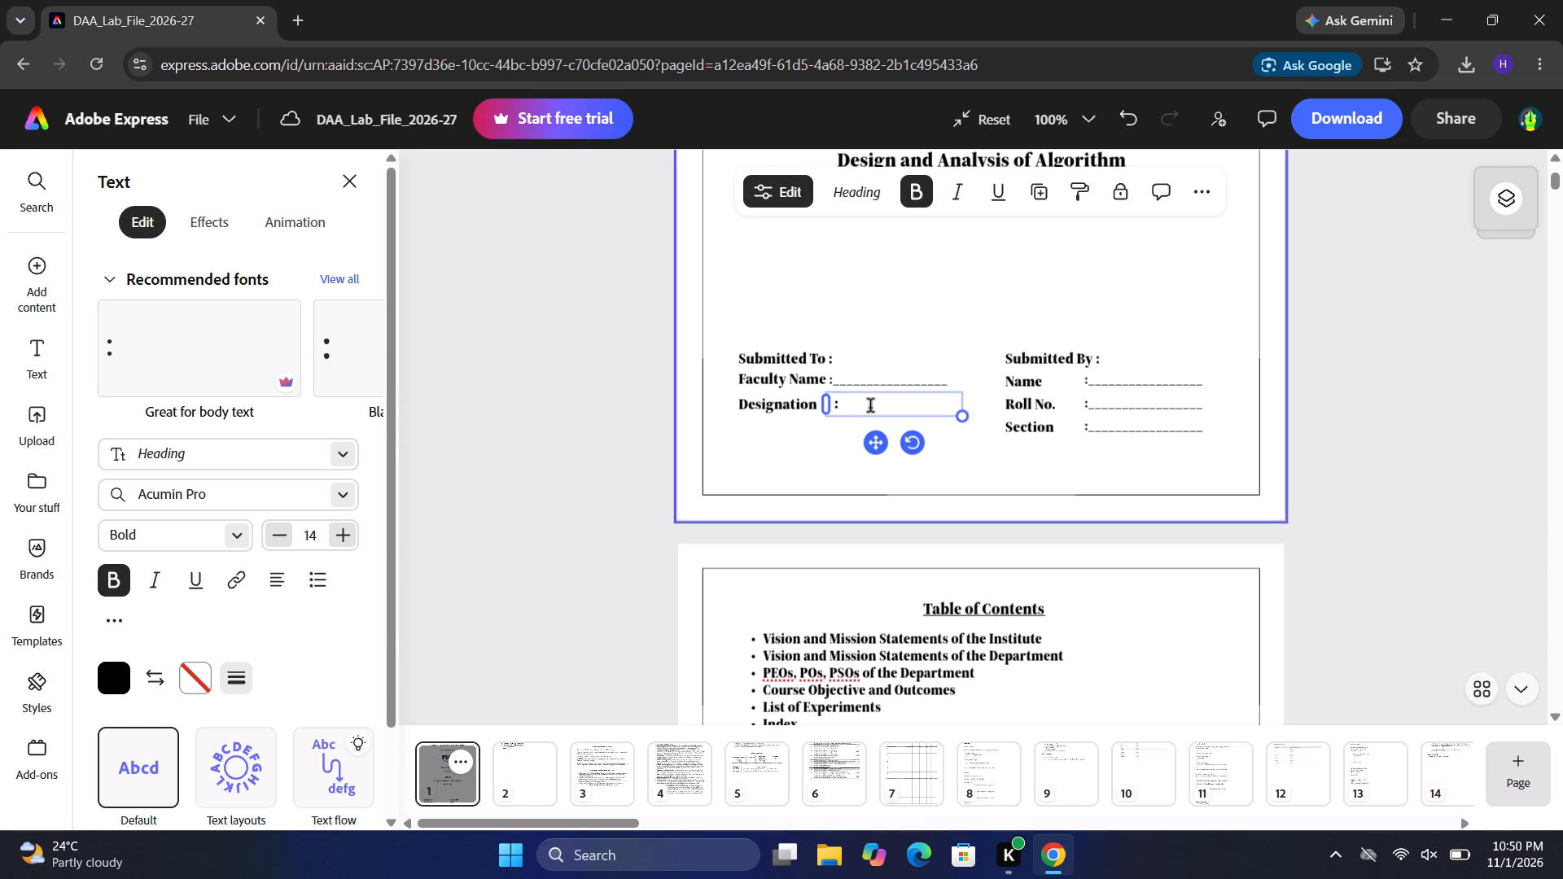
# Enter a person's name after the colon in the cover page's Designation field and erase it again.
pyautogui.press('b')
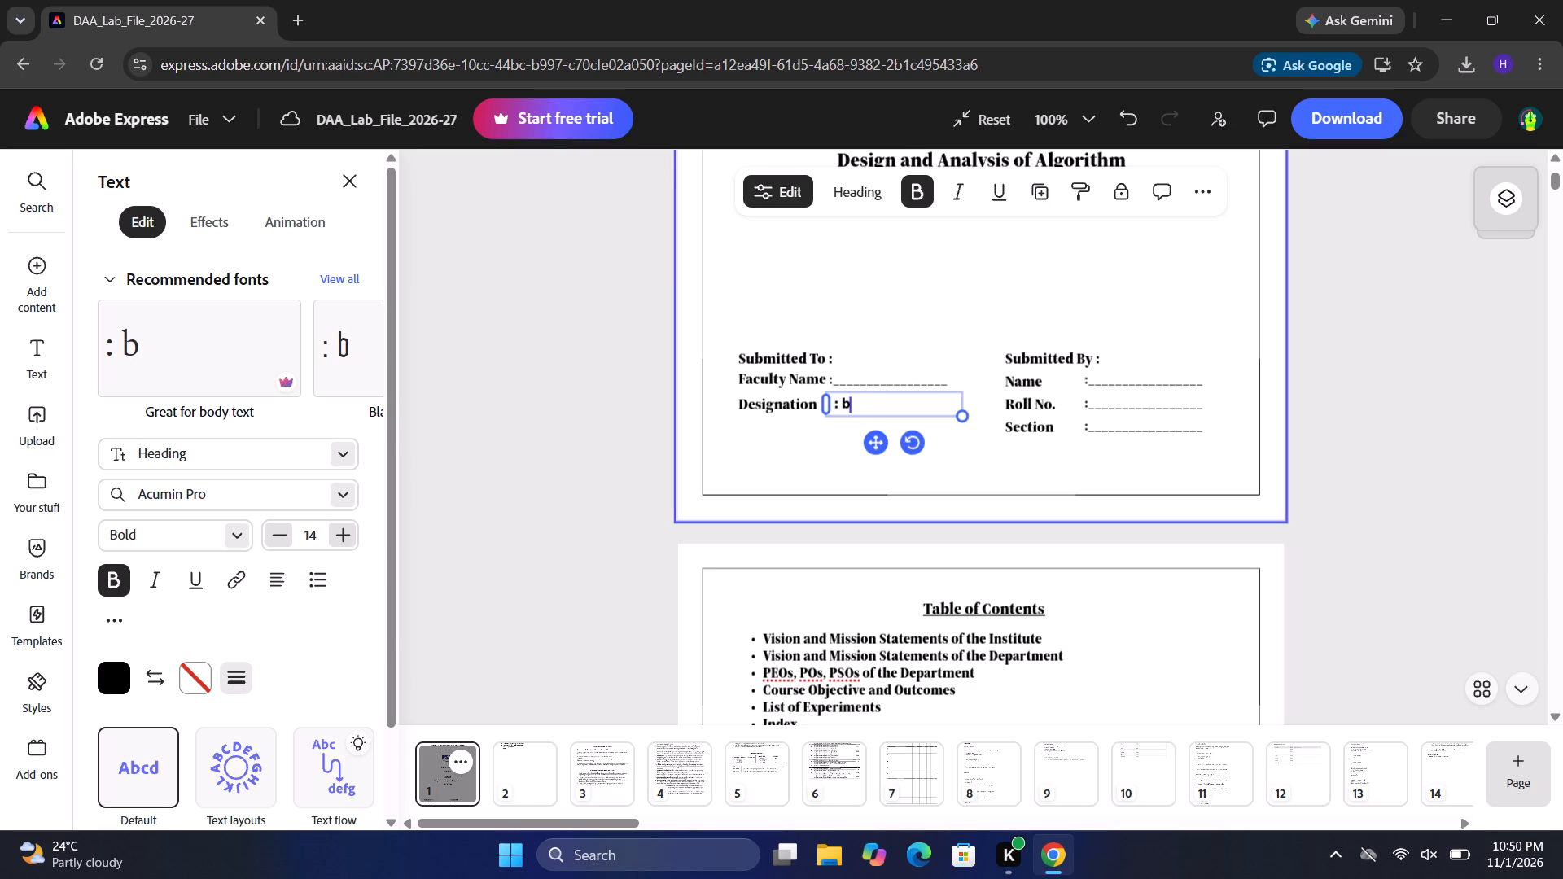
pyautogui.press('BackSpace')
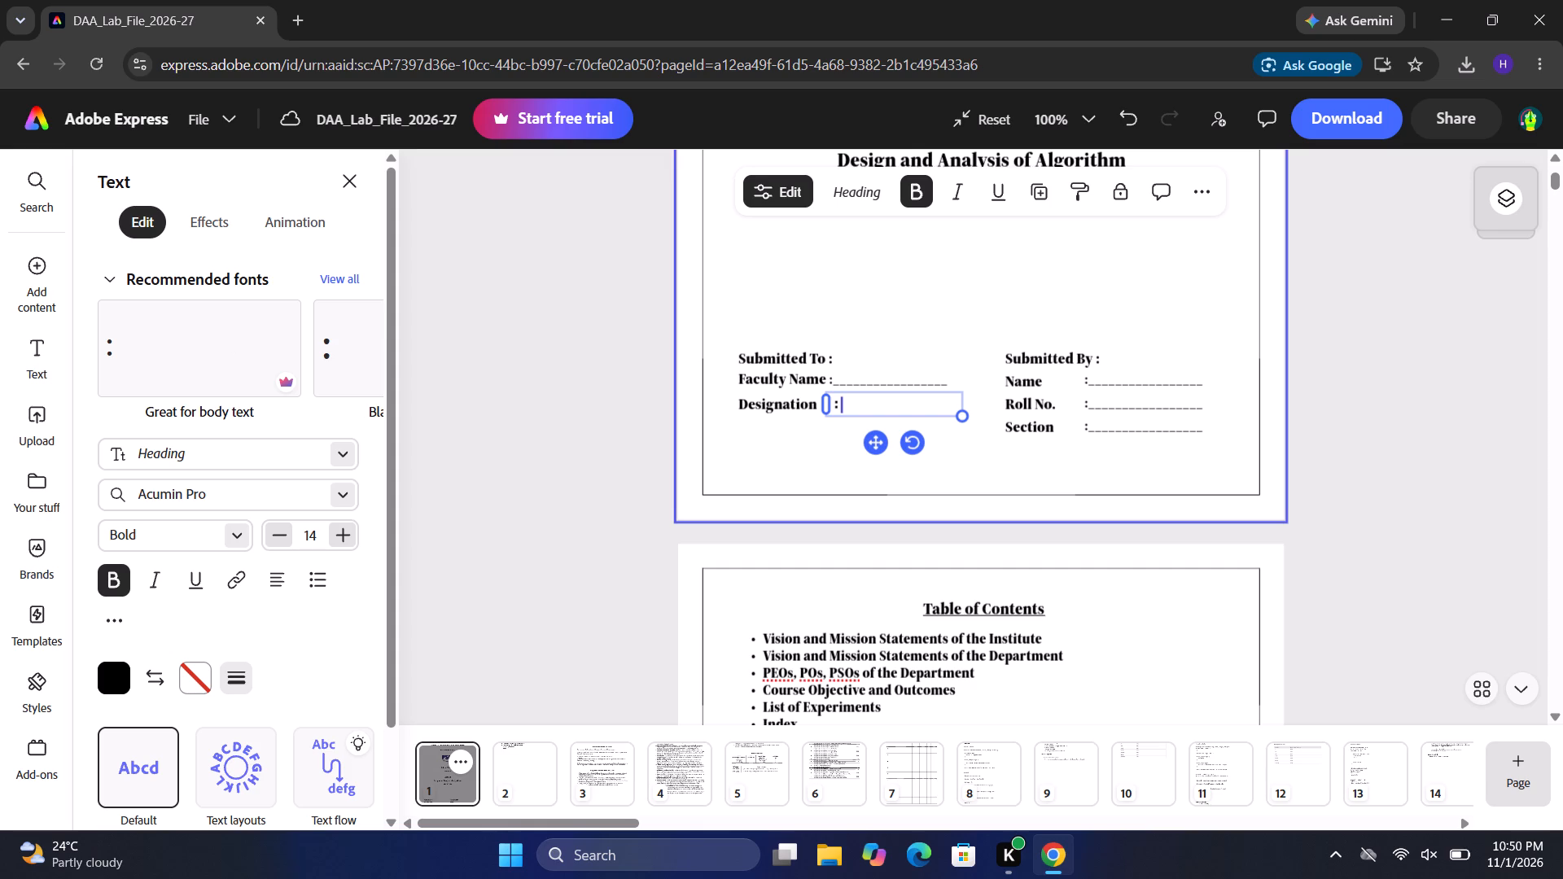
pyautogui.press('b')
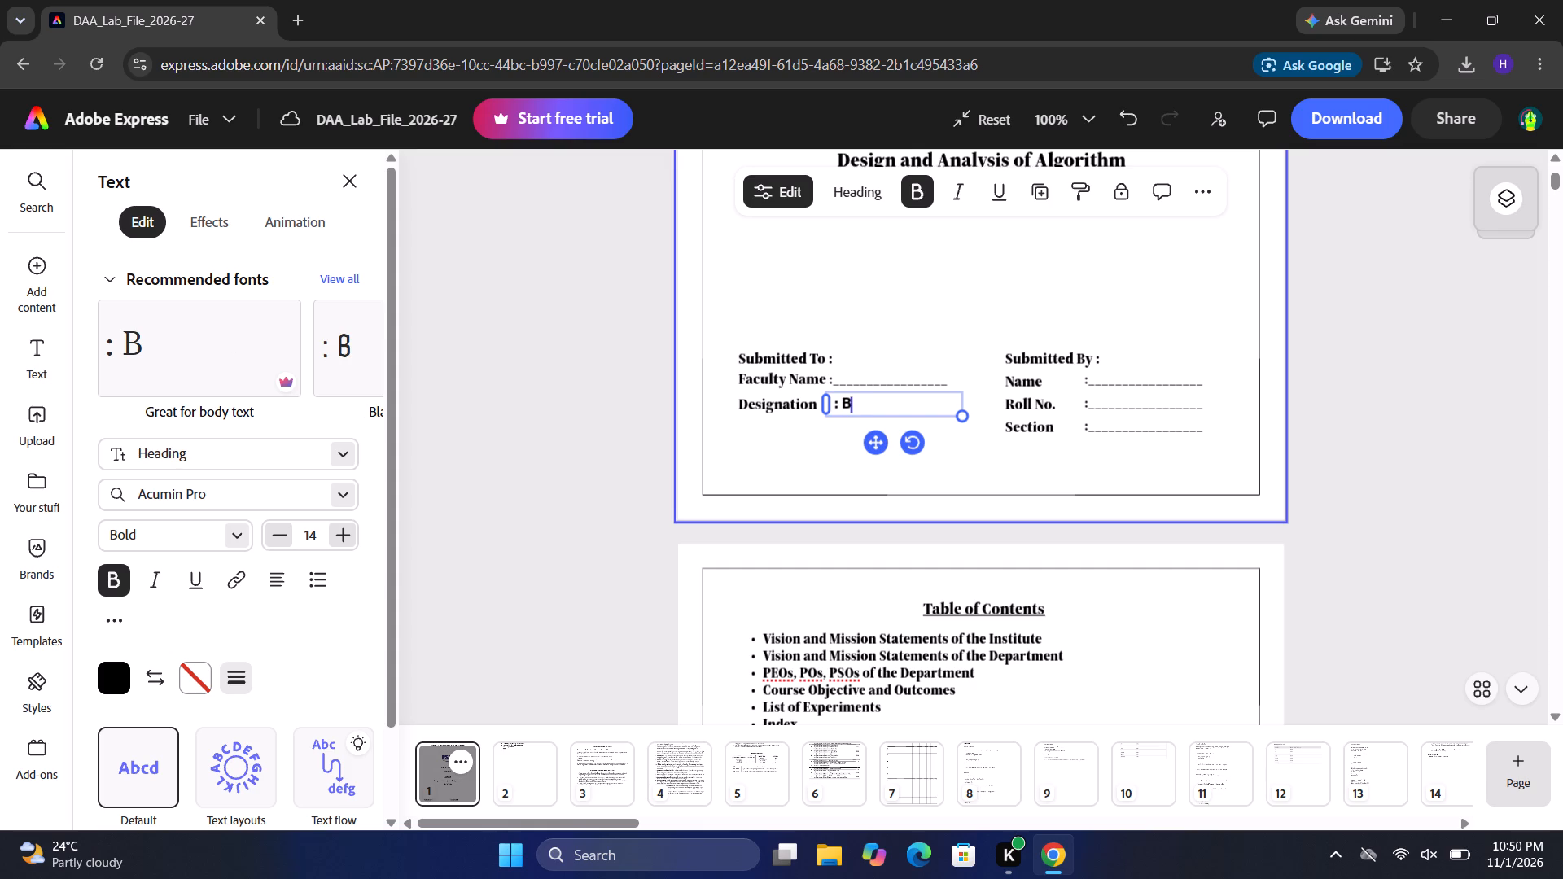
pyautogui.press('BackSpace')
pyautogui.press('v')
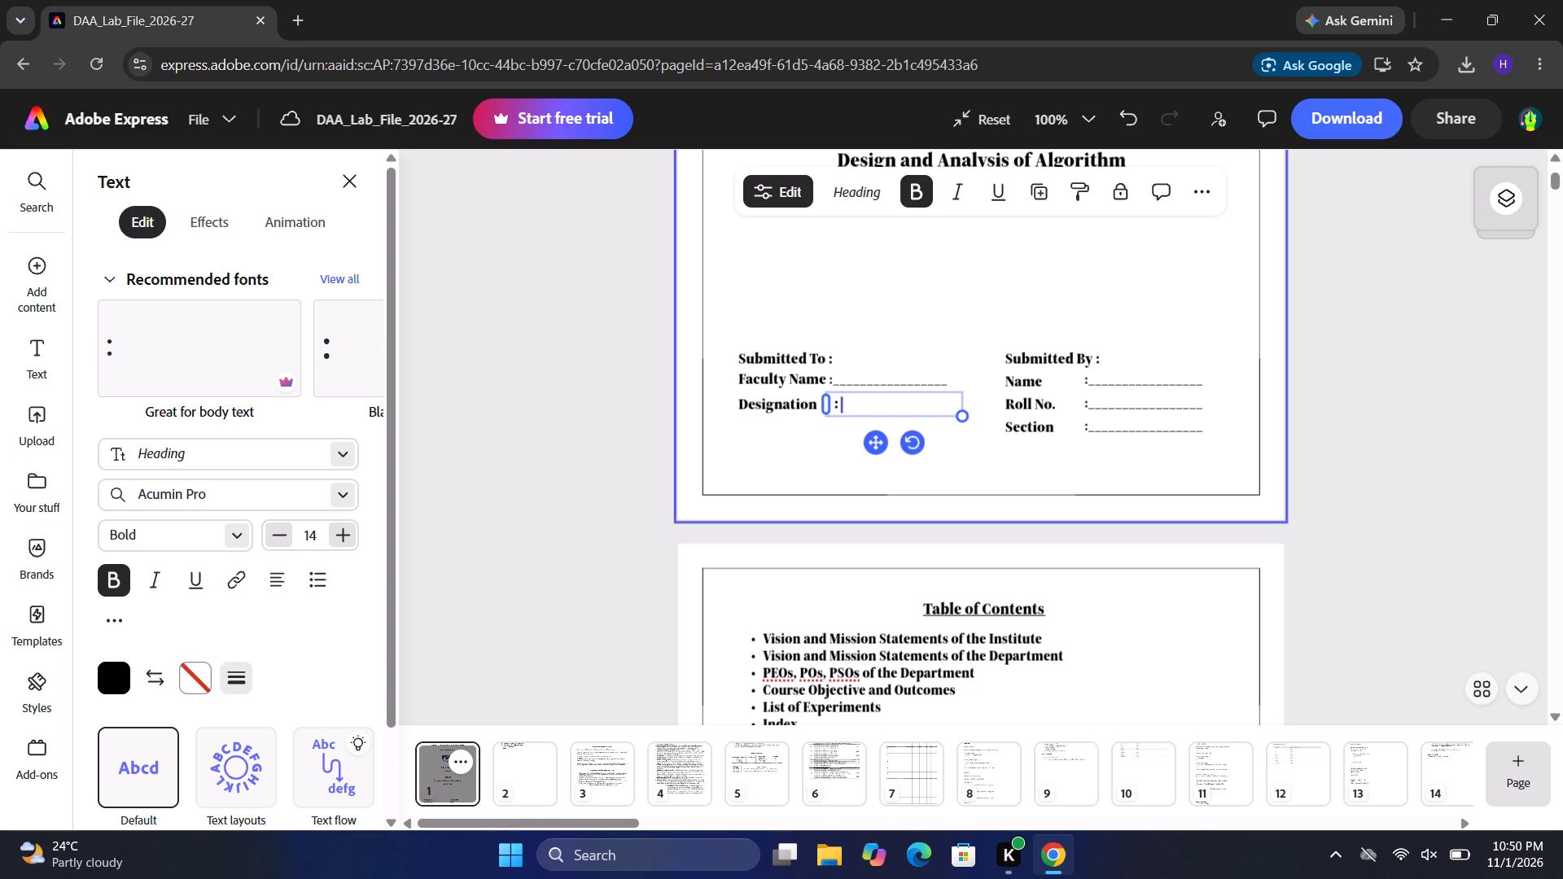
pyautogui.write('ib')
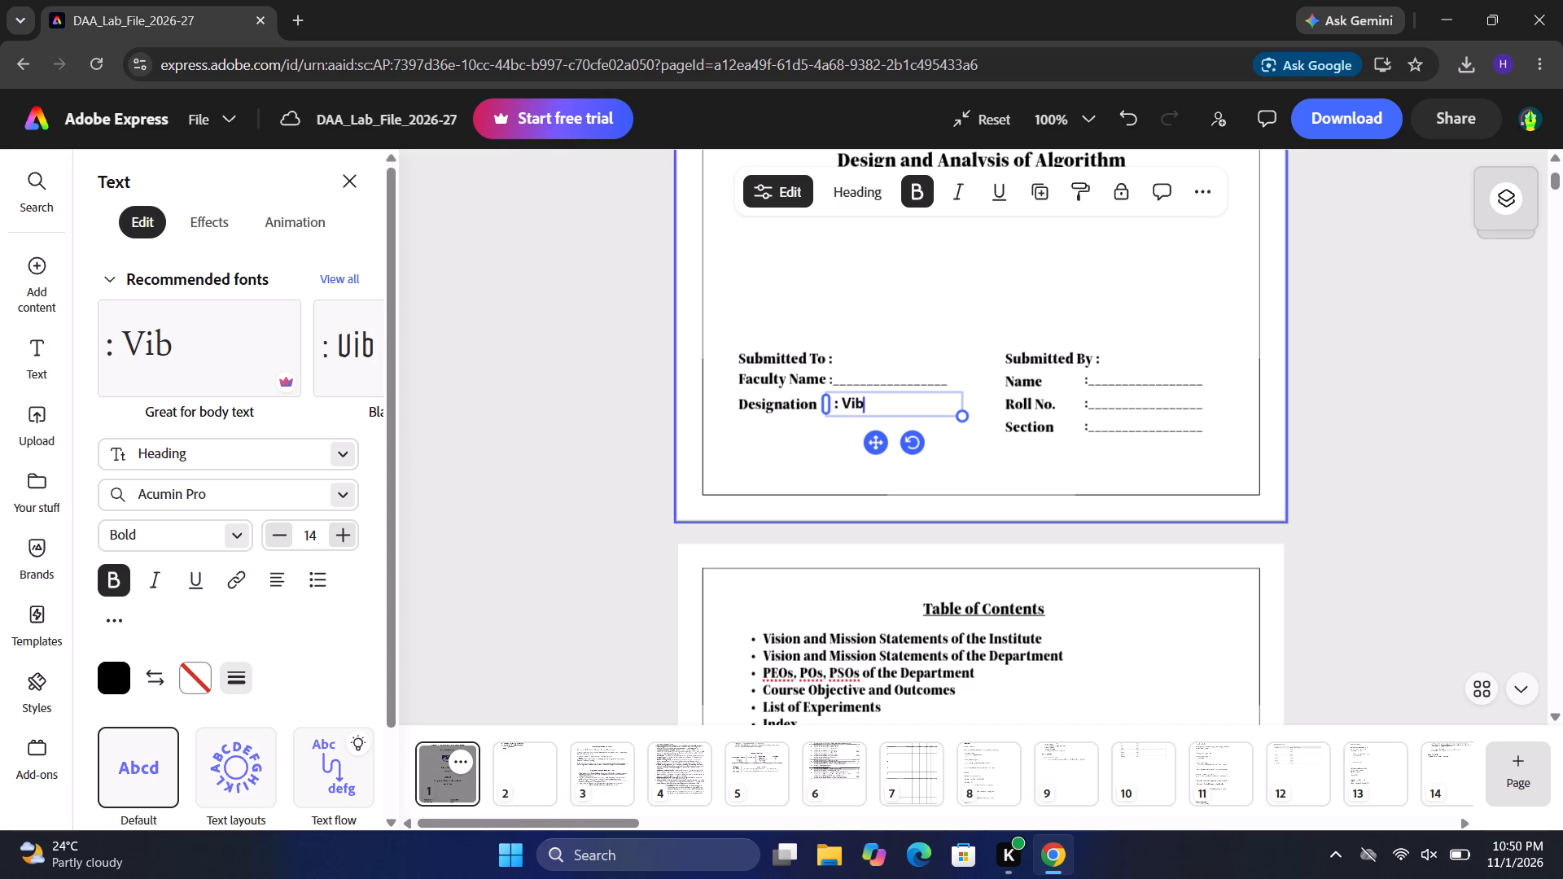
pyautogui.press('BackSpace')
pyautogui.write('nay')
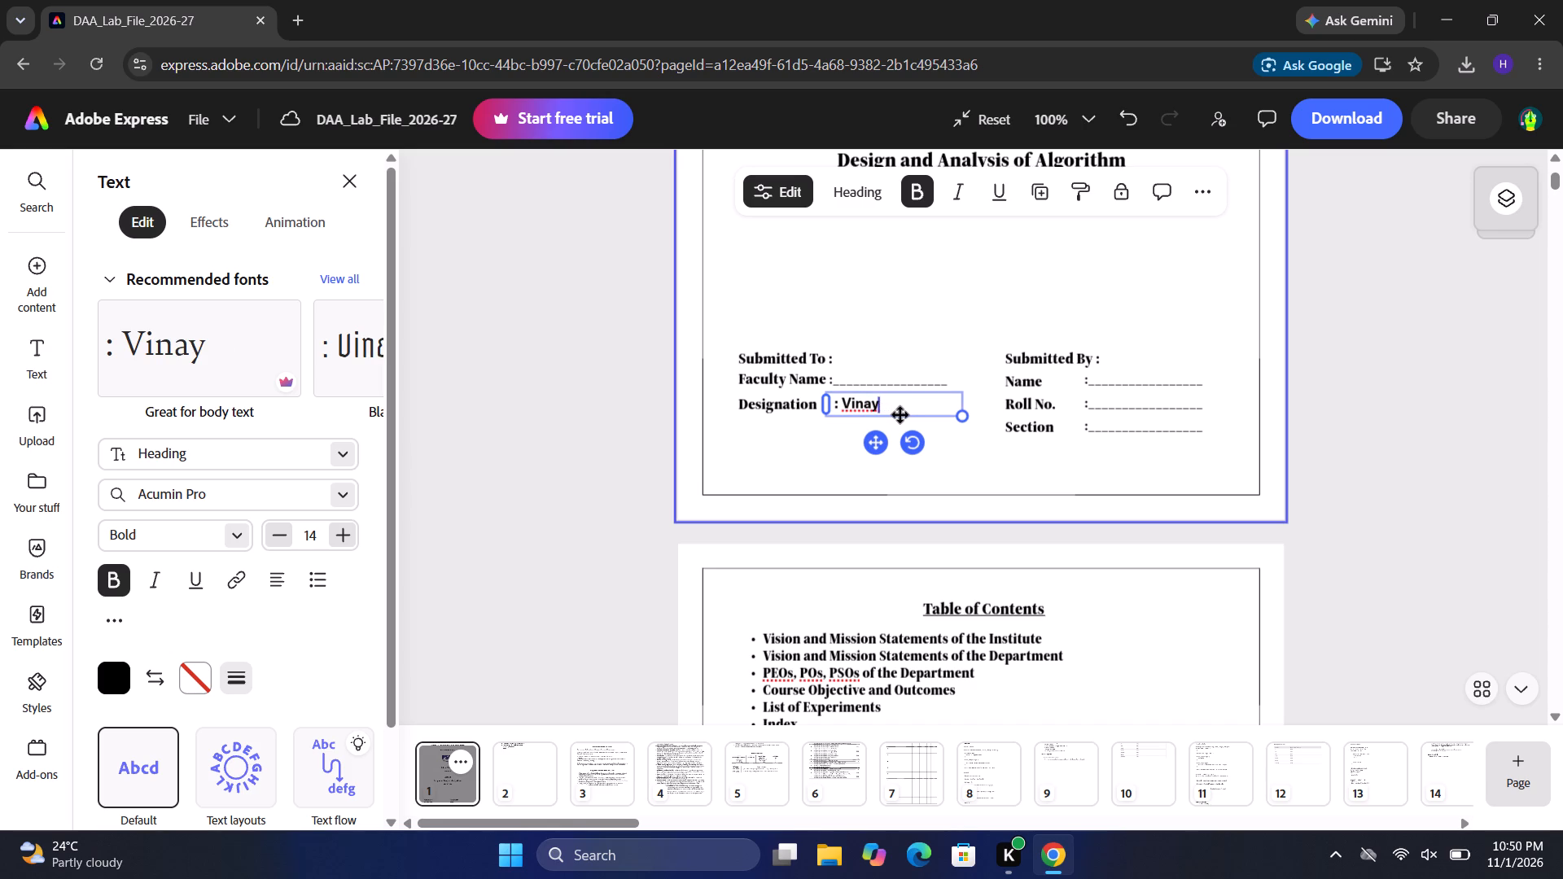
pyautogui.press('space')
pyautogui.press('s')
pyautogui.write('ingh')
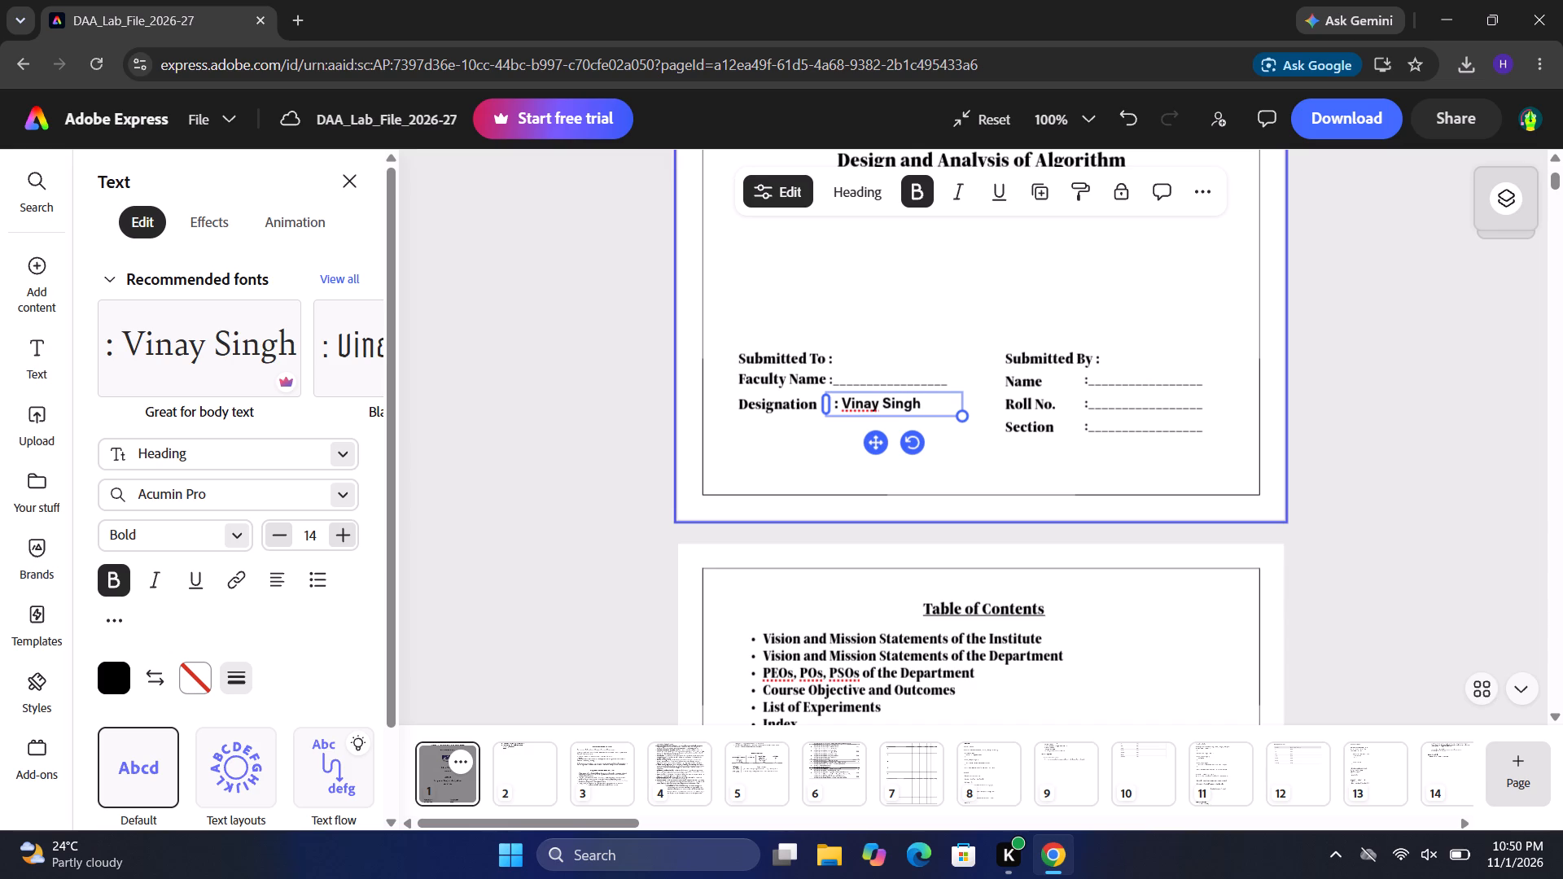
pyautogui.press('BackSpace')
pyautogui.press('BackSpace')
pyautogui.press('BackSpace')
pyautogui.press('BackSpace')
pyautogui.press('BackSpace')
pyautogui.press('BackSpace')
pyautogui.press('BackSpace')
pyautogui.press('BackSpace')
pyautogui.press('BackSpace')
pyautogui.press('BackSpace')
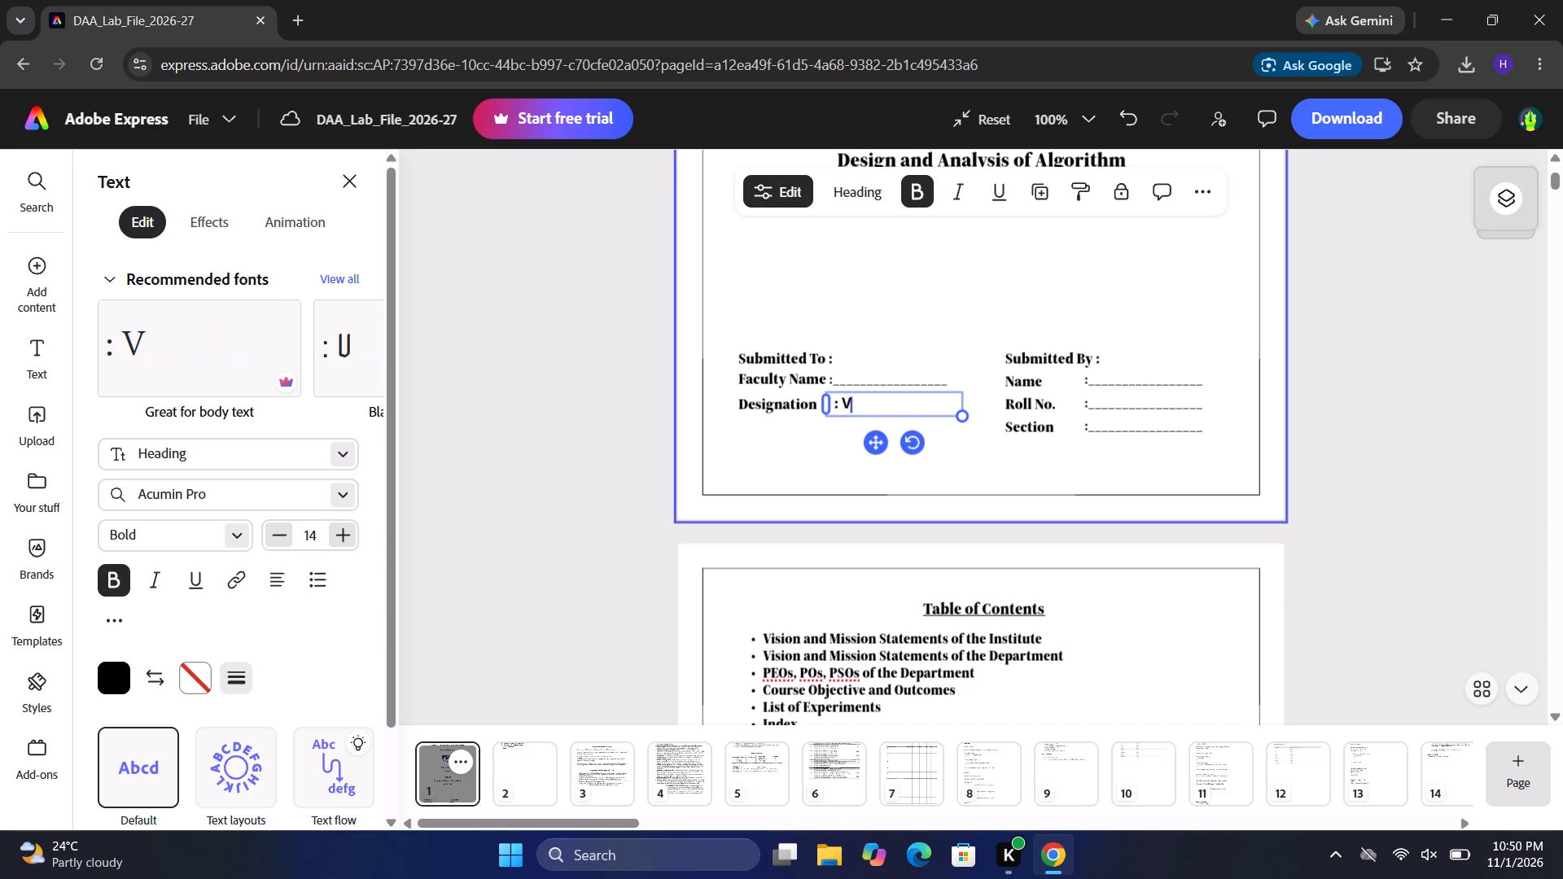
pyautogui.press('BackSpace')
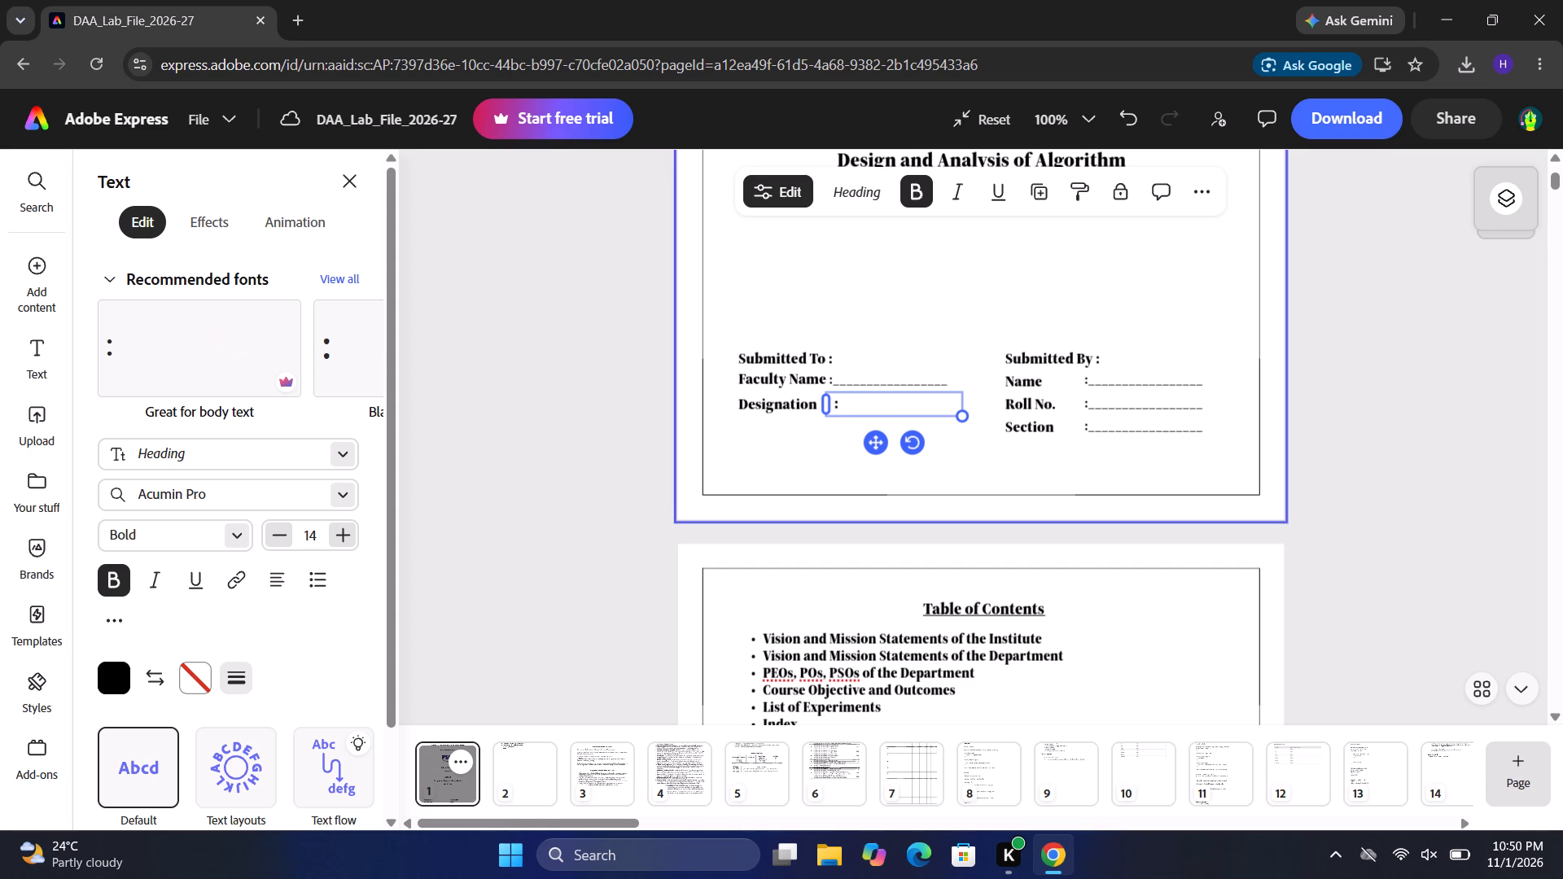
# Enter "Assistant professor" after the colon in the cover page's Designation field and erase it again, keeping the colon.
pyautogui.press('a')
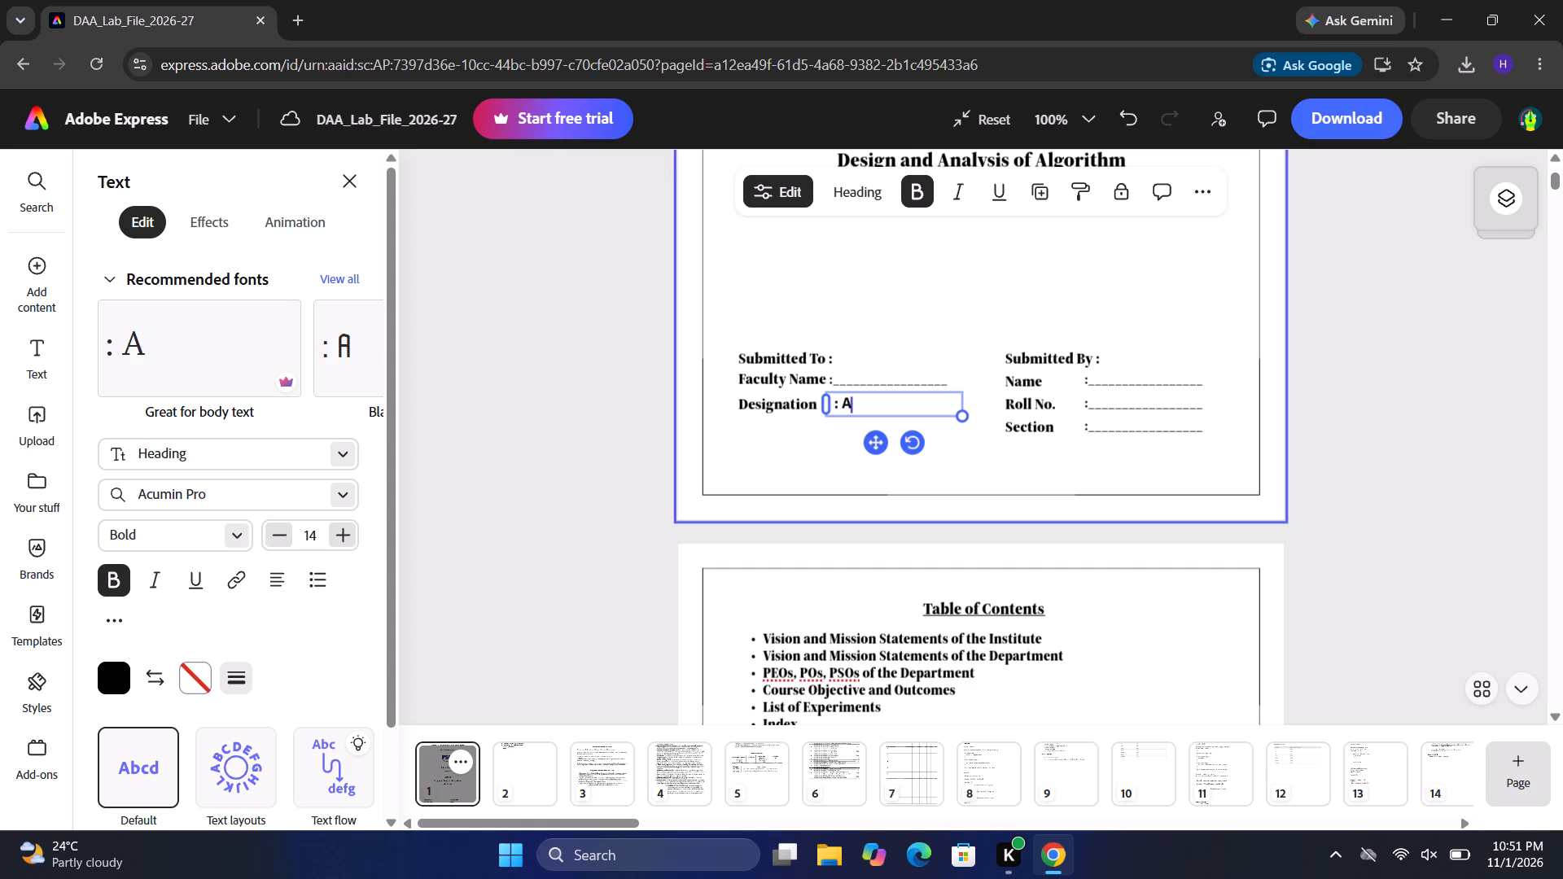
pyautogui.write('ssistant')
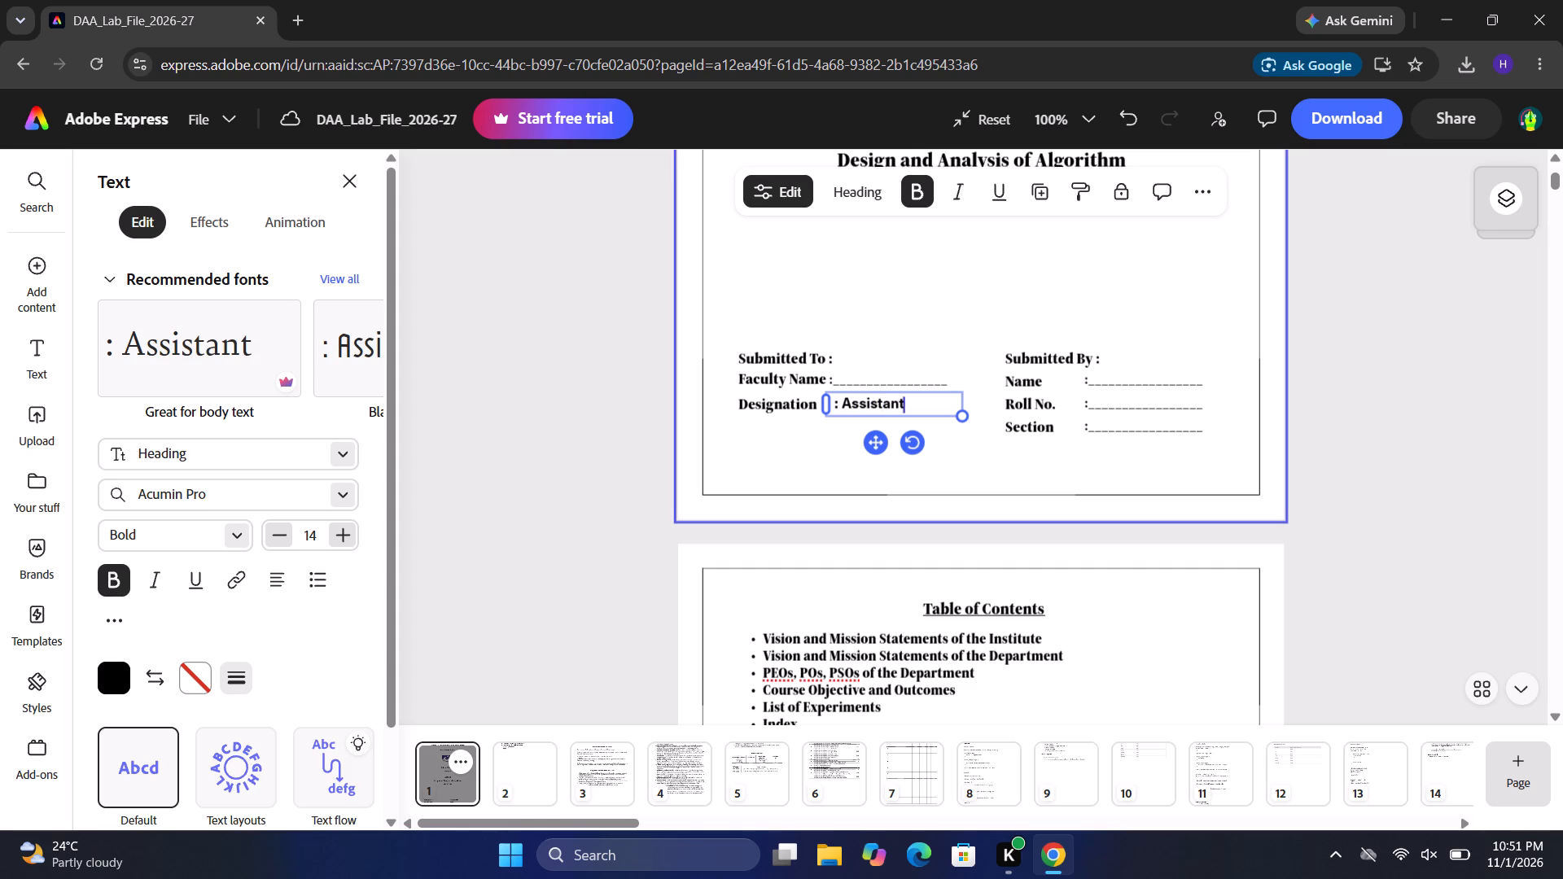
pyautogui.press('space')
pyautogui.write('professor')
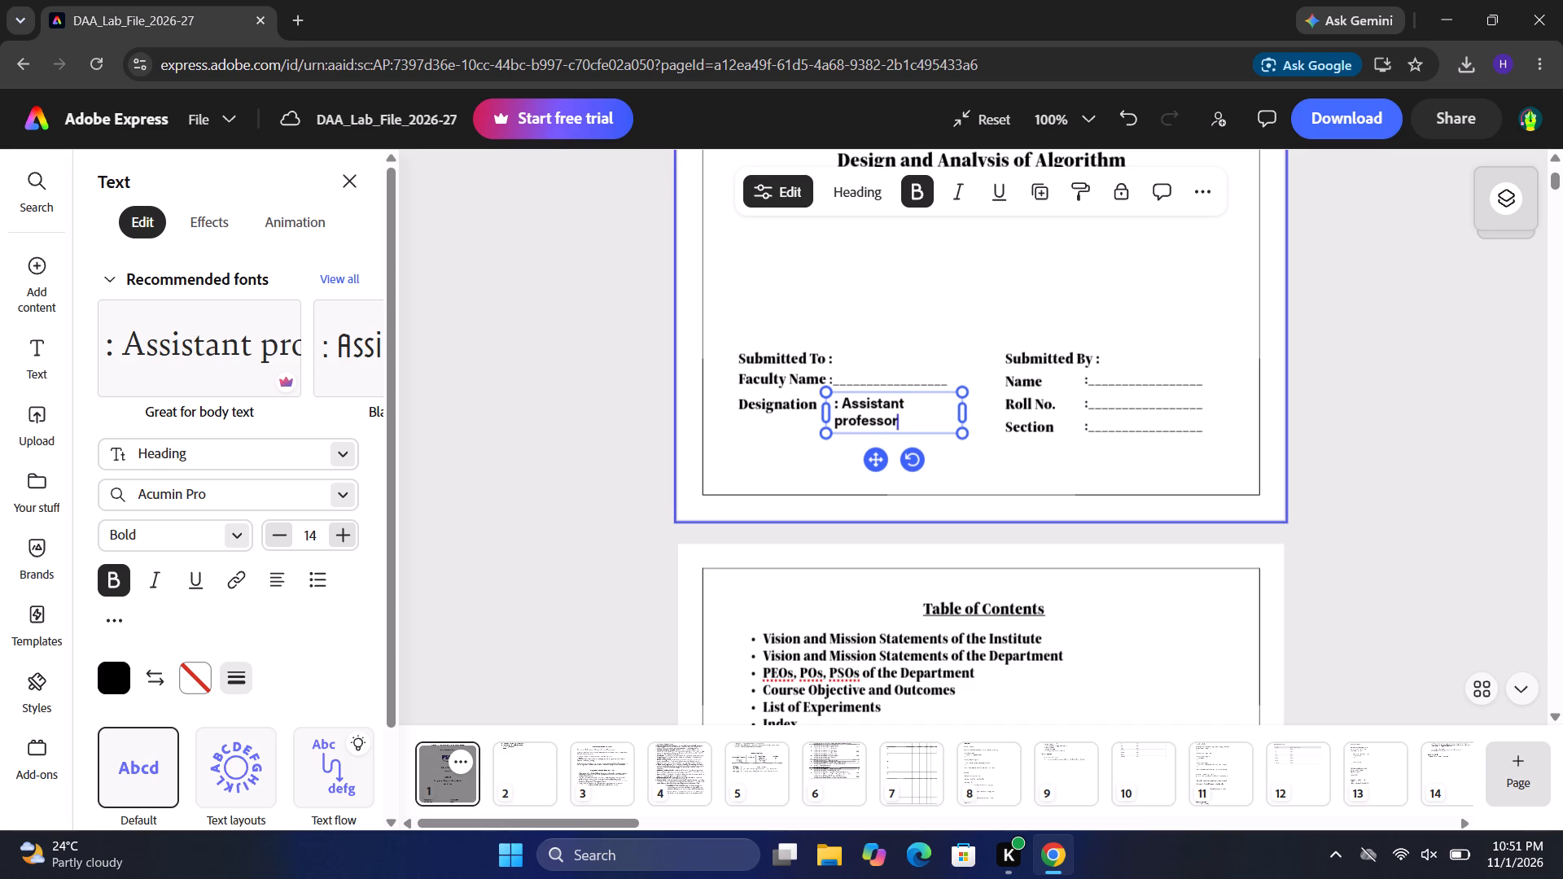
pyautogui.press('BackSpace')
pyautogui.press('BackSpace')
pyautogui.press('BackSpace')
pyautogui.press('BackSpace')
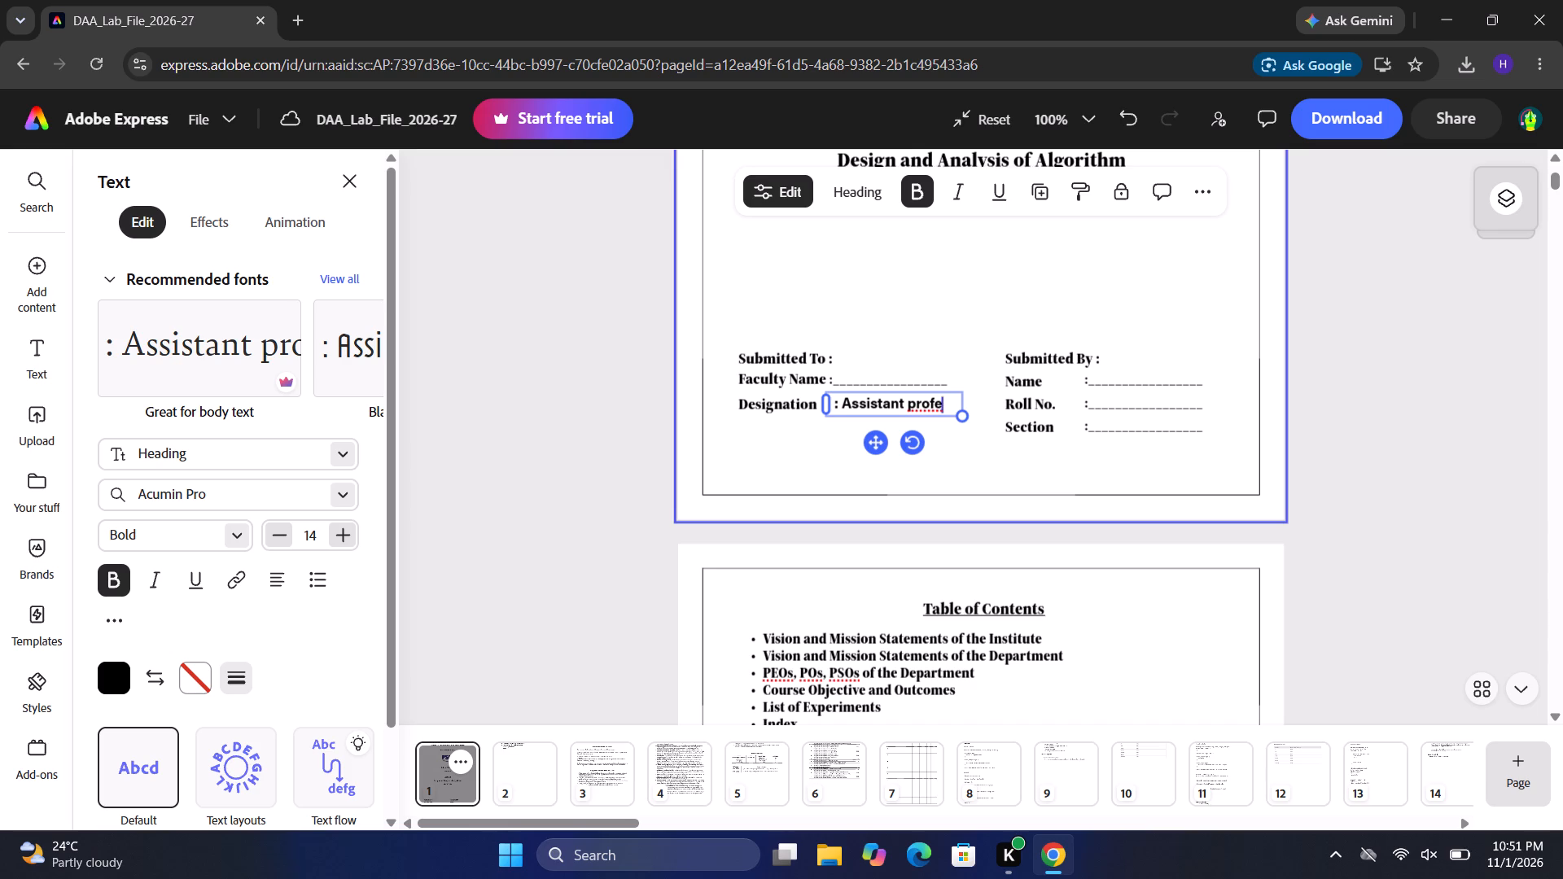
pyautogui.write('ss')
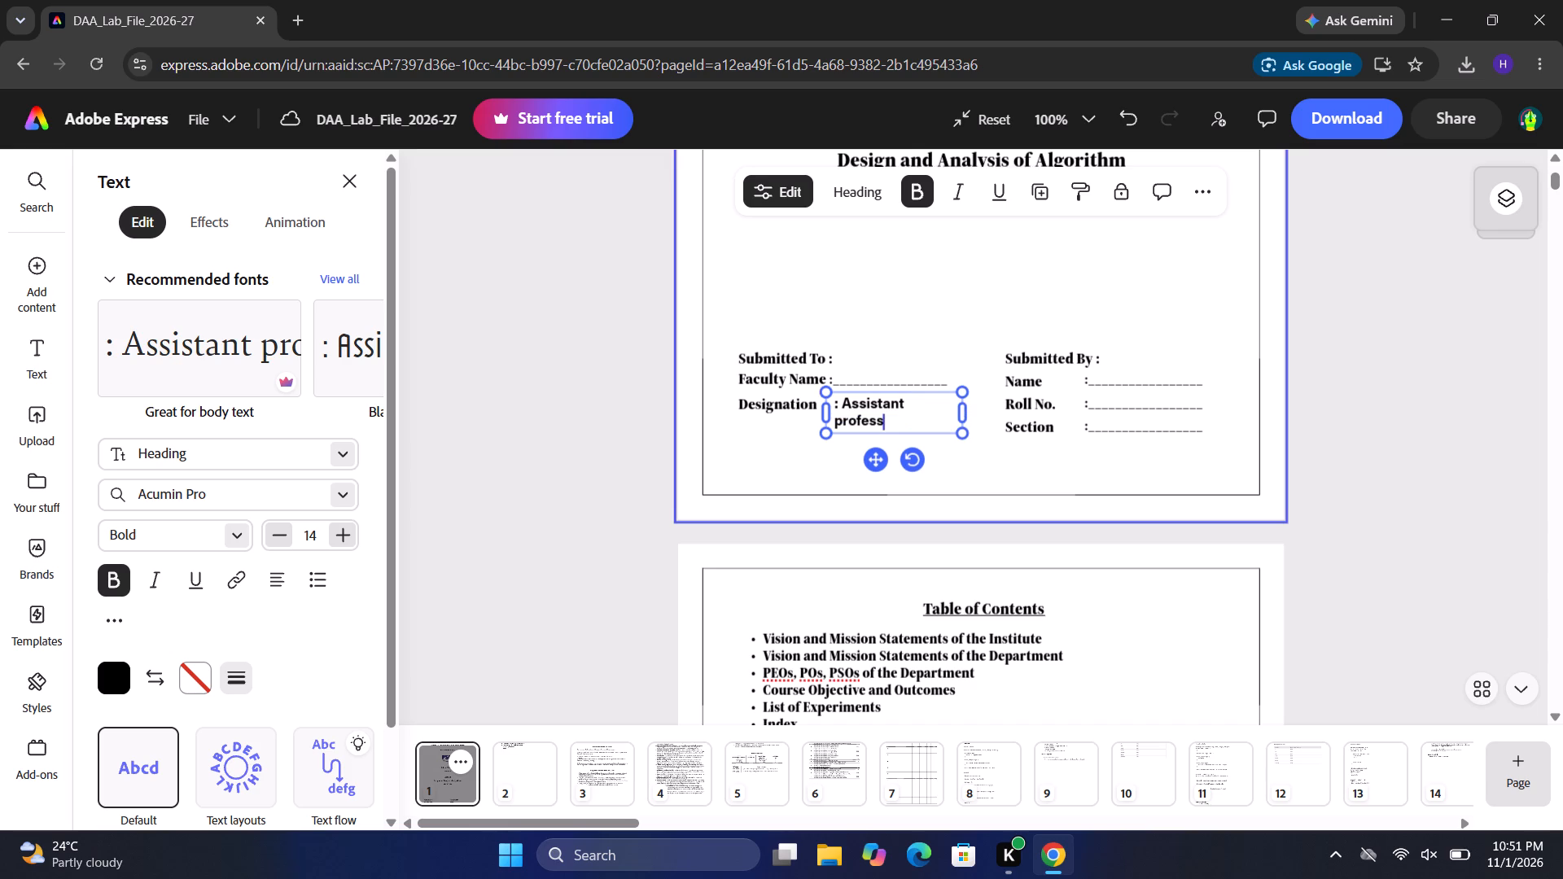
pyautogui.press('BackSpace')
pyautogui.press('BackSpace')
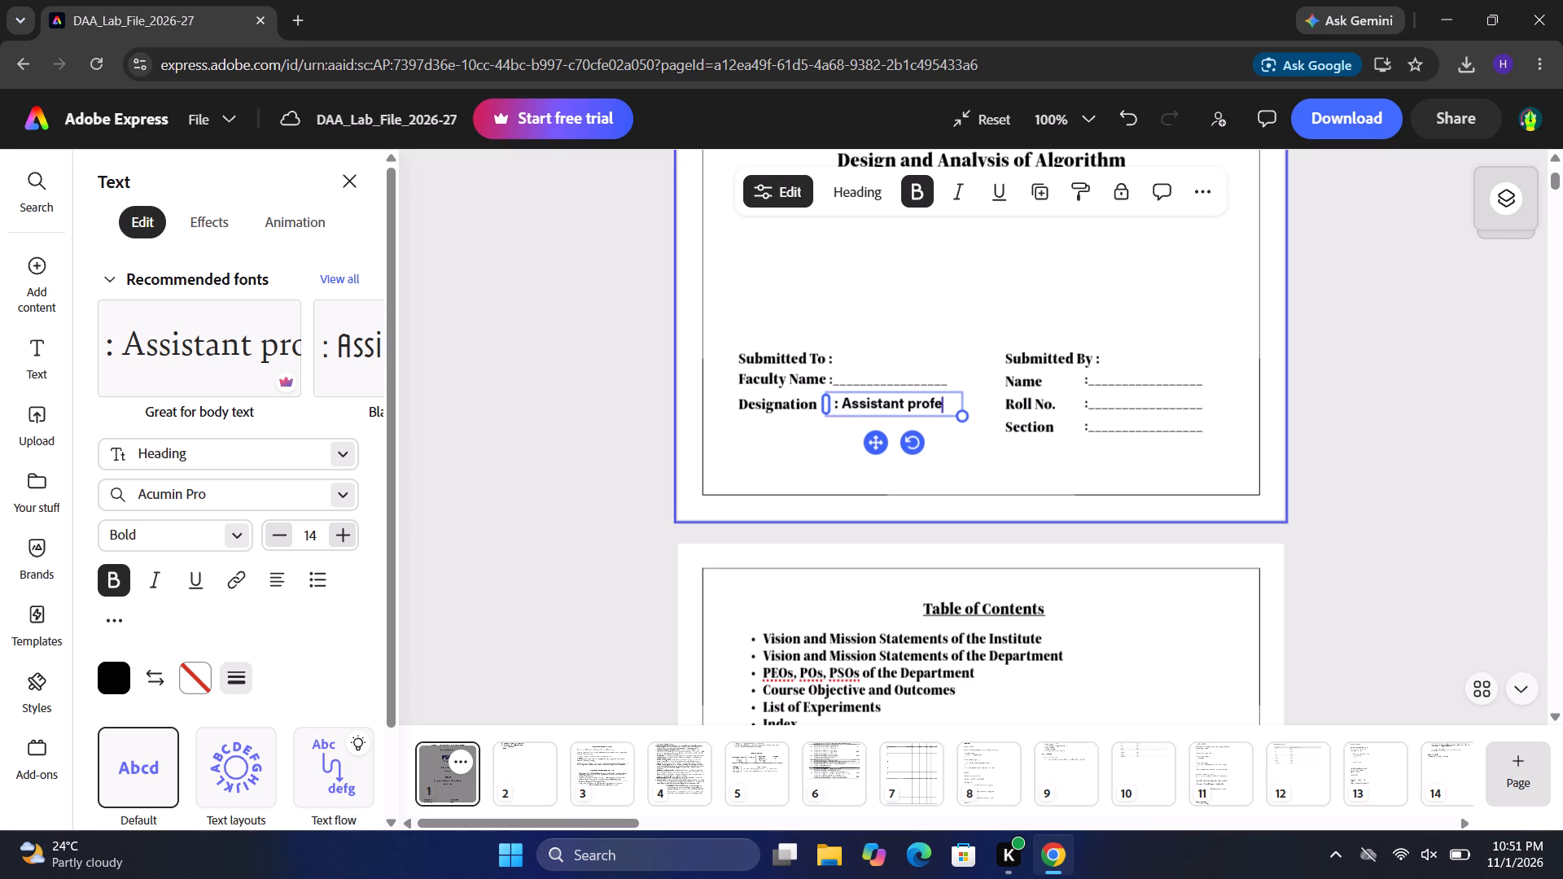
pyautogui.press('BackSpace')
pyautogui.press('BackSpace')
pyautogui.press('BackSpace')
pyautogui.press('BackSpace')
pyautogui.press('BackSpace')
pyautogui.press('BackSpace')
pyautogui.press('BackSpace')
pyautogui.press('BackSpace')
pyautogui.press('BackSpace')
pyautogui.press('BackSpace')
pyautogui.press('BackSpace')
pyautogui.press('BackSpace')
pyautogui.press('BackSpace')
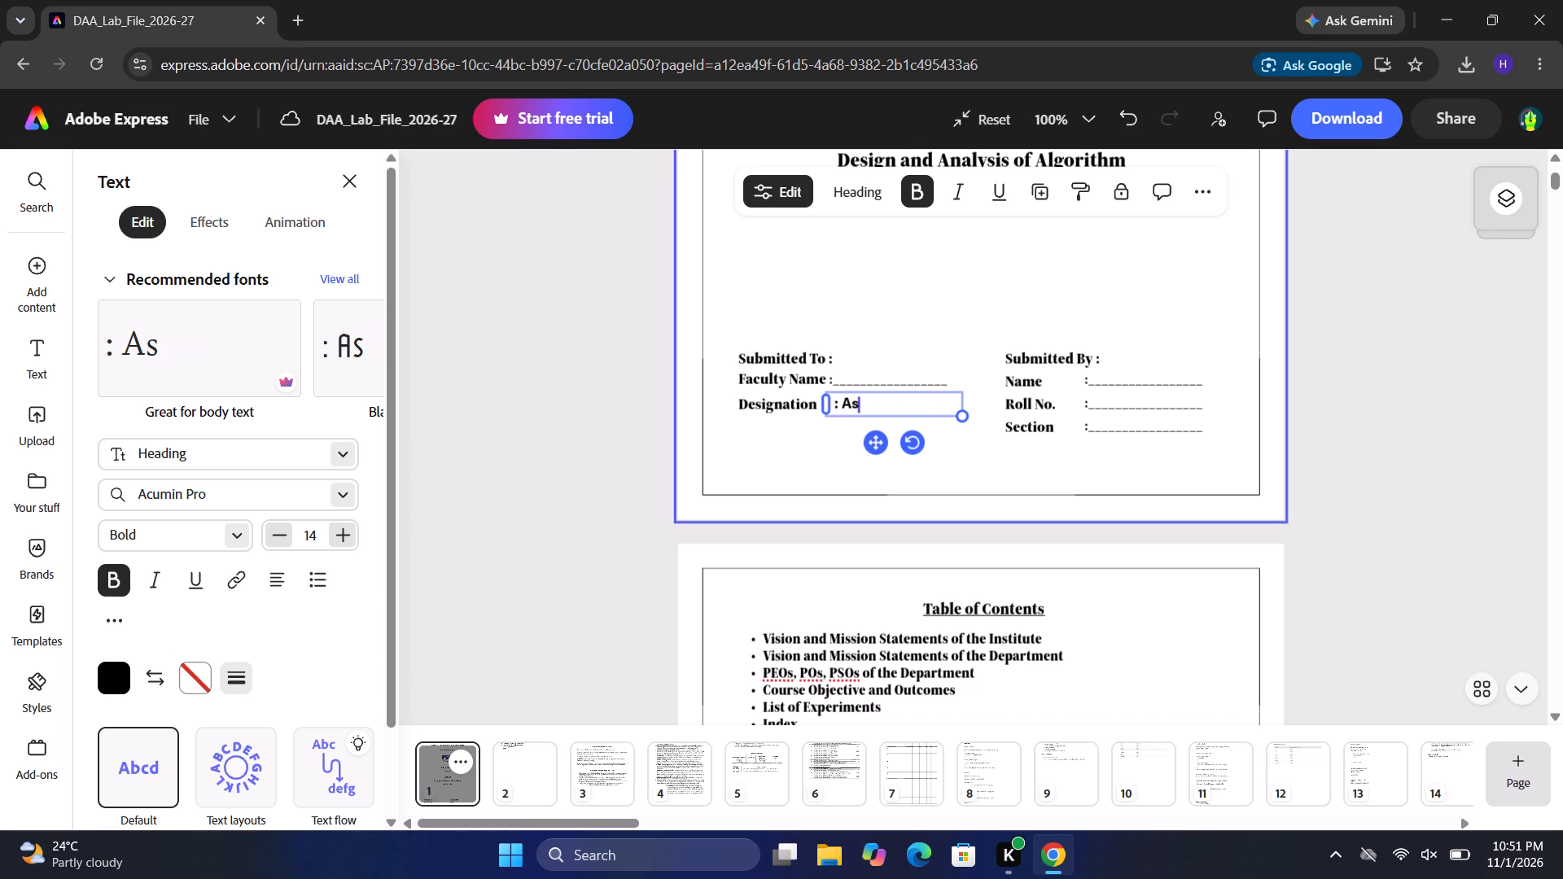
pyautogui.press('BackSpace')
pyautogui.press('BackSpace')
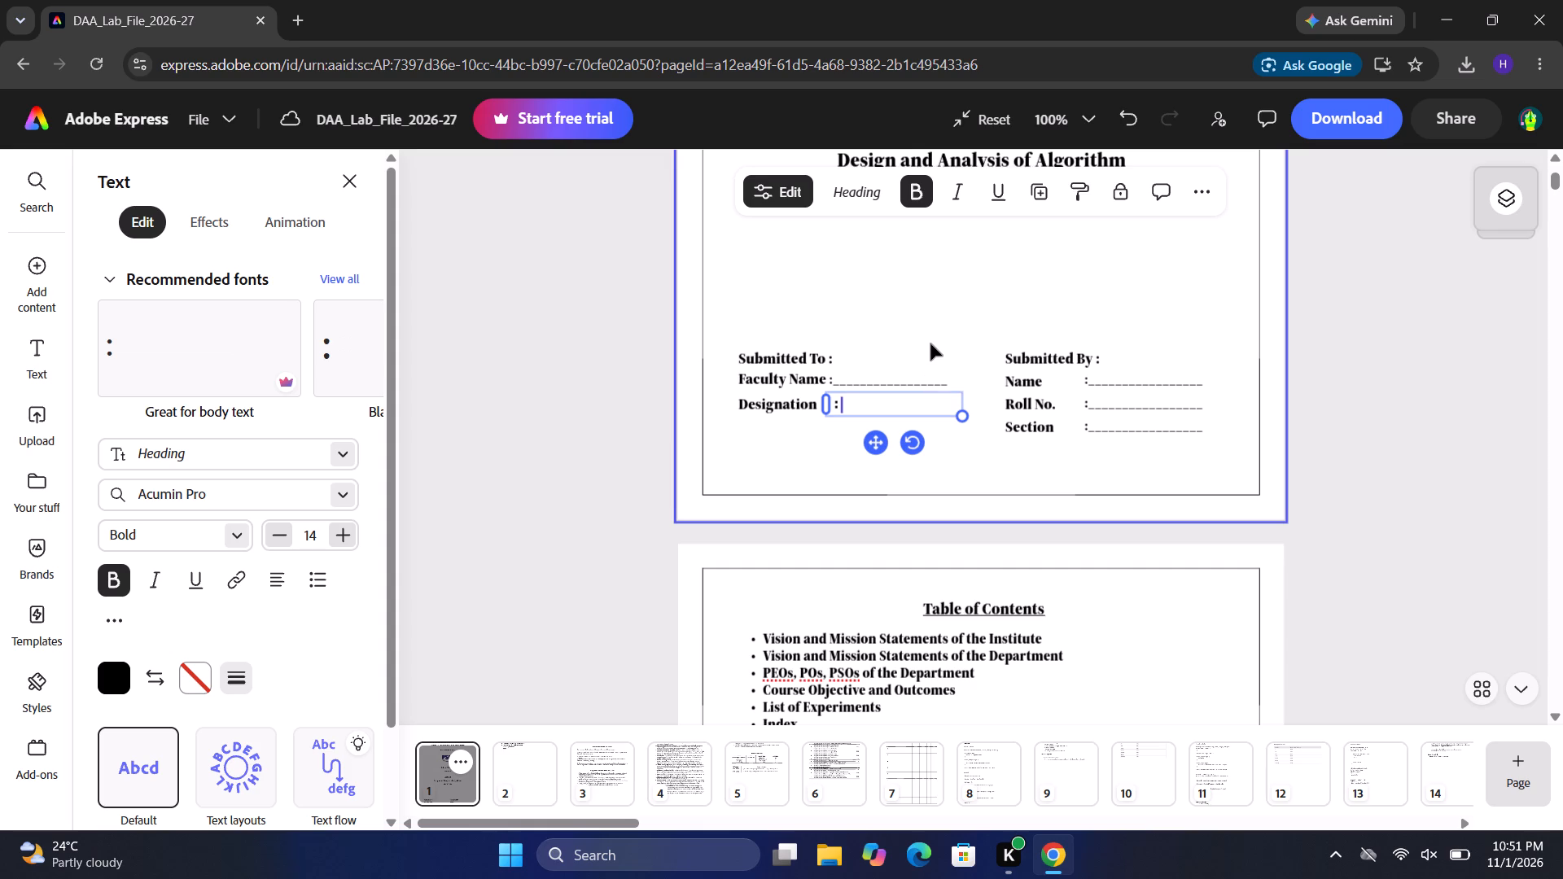
# Delete the underscore blank line after the colon in the cover page's Faculty Name field, keeping the colon.
pyautogui.click(762, 478)
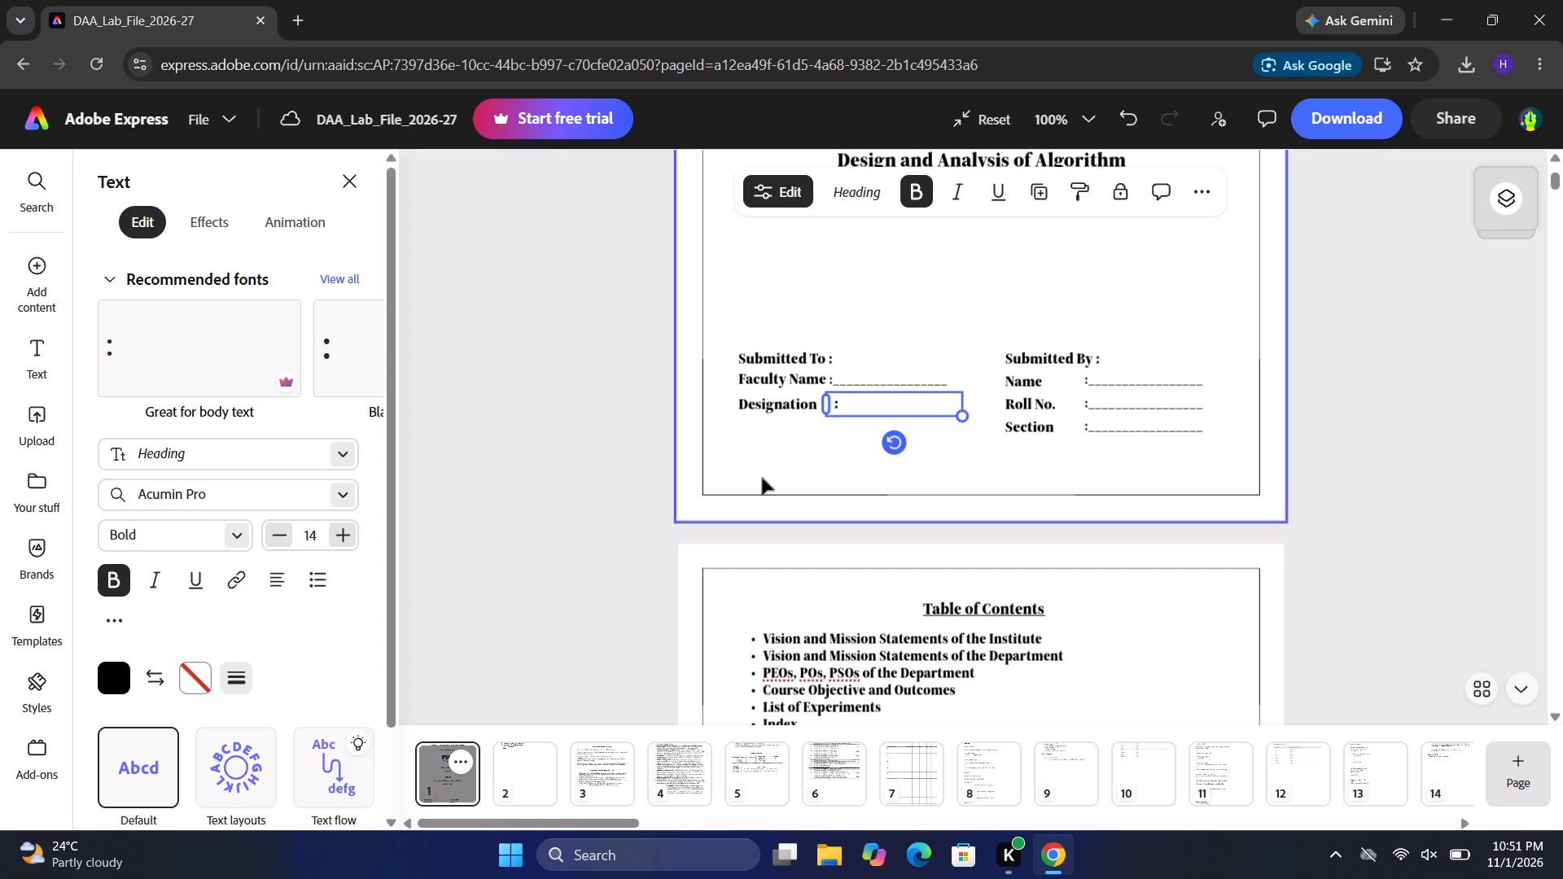
pyautogui.click(924, 273)
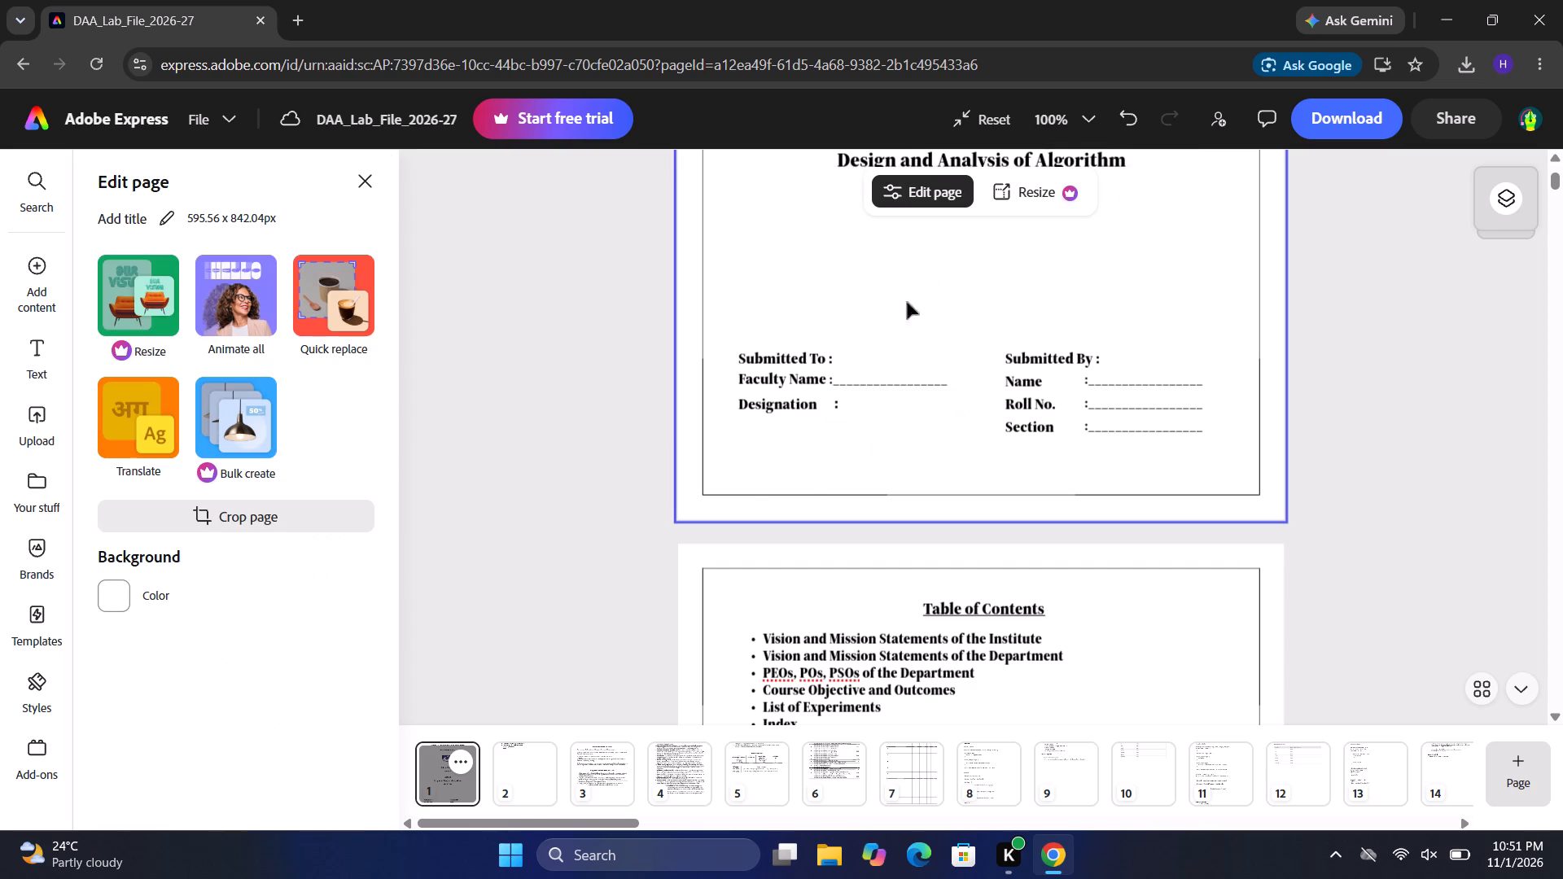
pyautogui.click(949, 373)
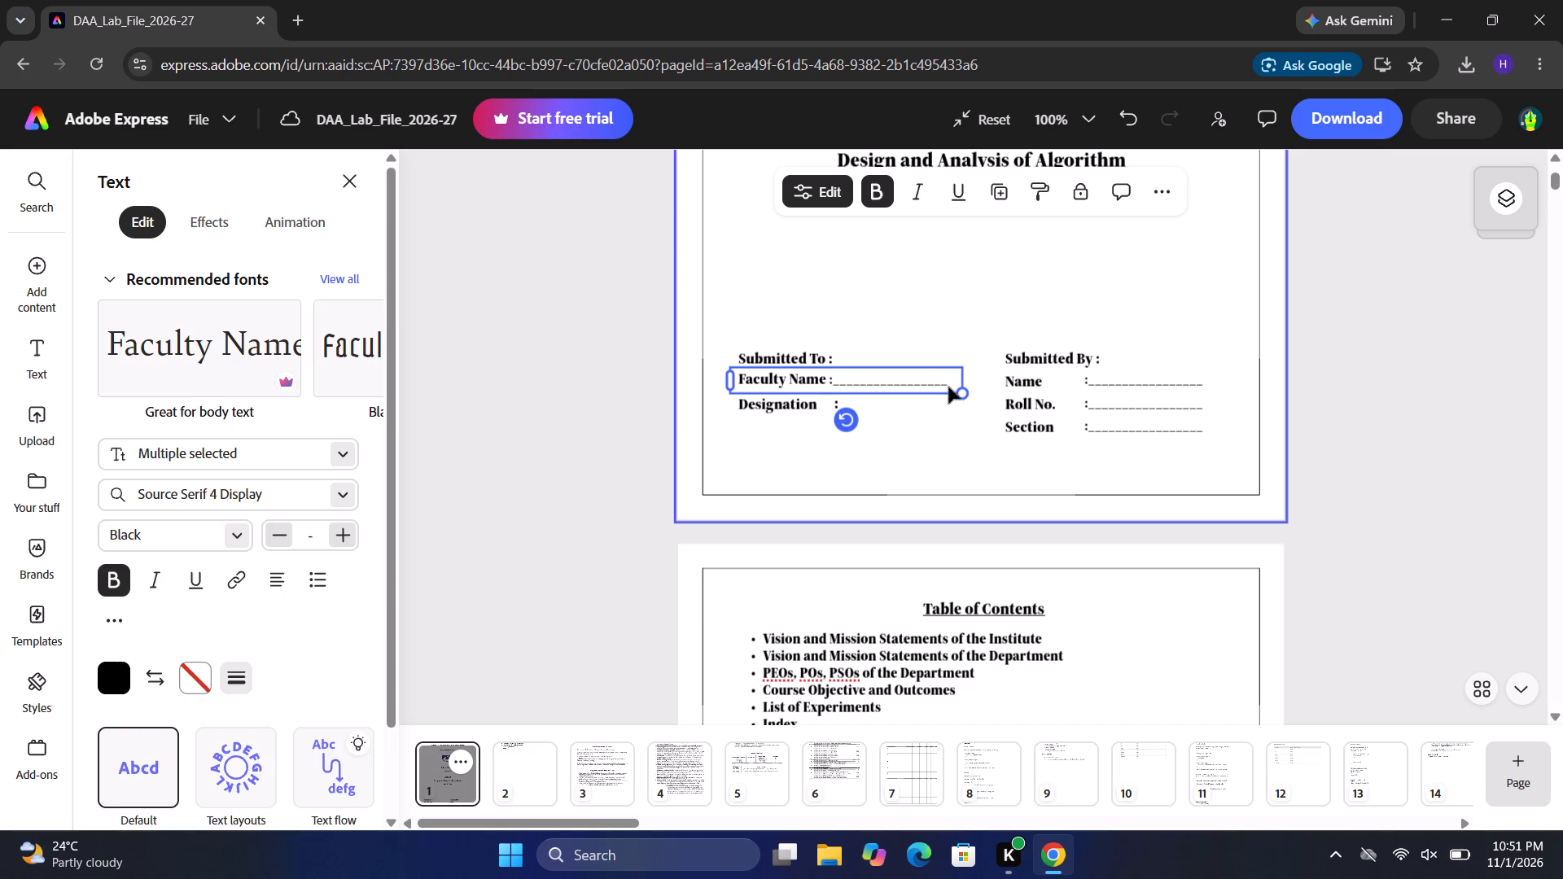
pyautogui.click(950, 378)
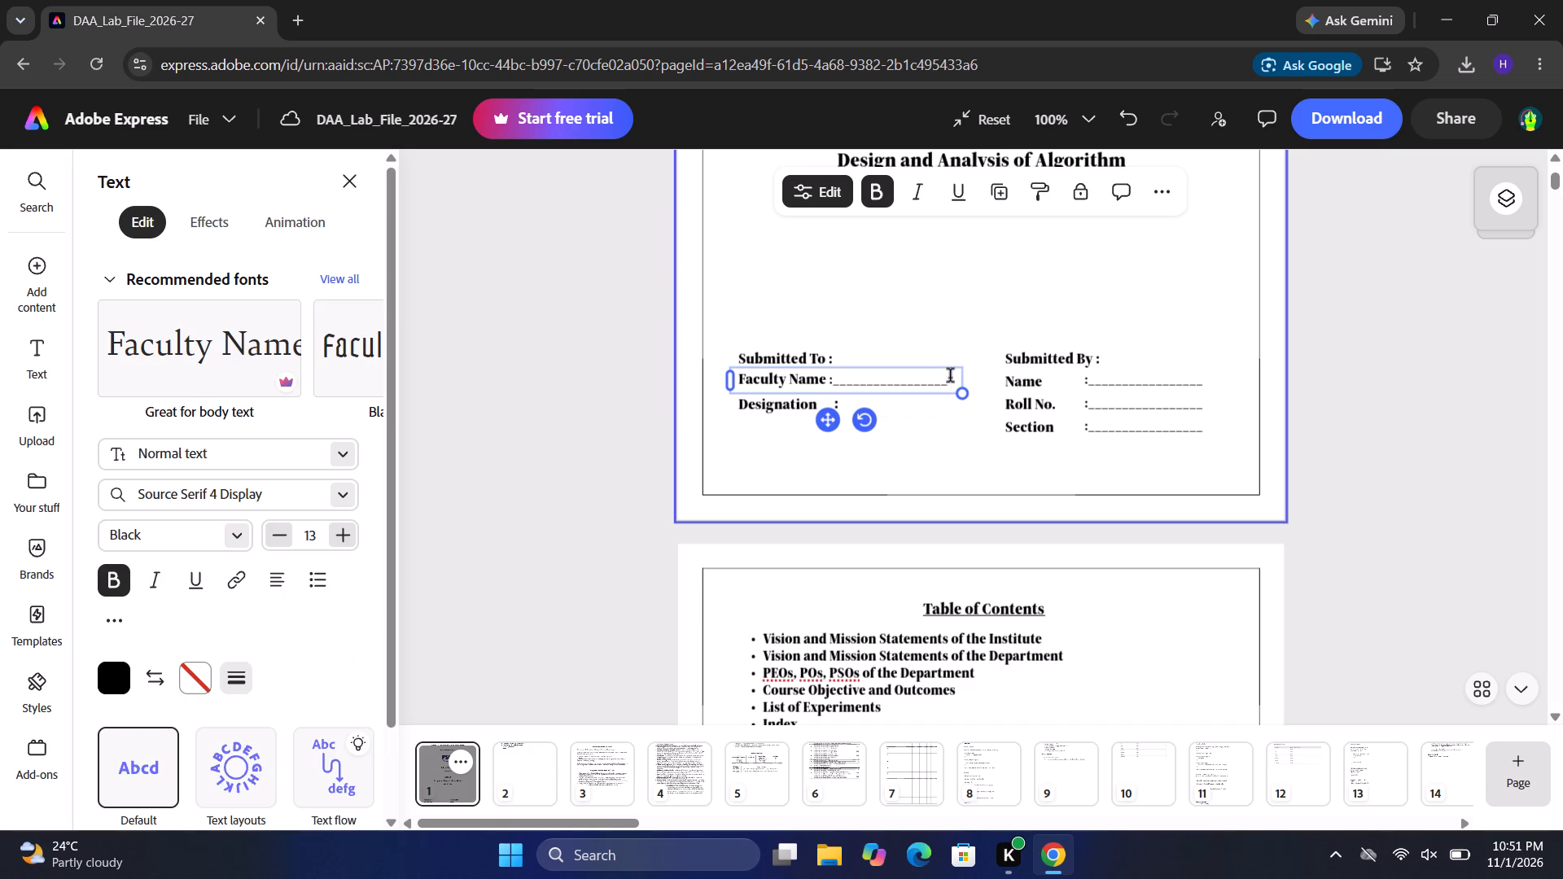
pyautogui.press('BackSpace')
pyautogui.press('BackSpace')
pyautogui.press('BackSpace')
pyautogui.press('BackSpace')
pyautogui.press('BackSpace')
pyautogui.press('BackSpace')
pyautogui.press('BackSpace')
pyautogui.press('BackSpace')
pyautogui.press('BackSpace')
pyautogui.press('BackSpace')
pyautogui.press('BackSpace')
pyautogui.press('BackSpace')
pyautogui.press('BackSpace')
pyautogui.press('BackSpace')
pyautogui.press('BackSpace')
pyautogui.press('BackSpace')
pyautogui.press('BackSpace')
pyautogui.press('BackSpace')
pyautogui.click(1054, 319)
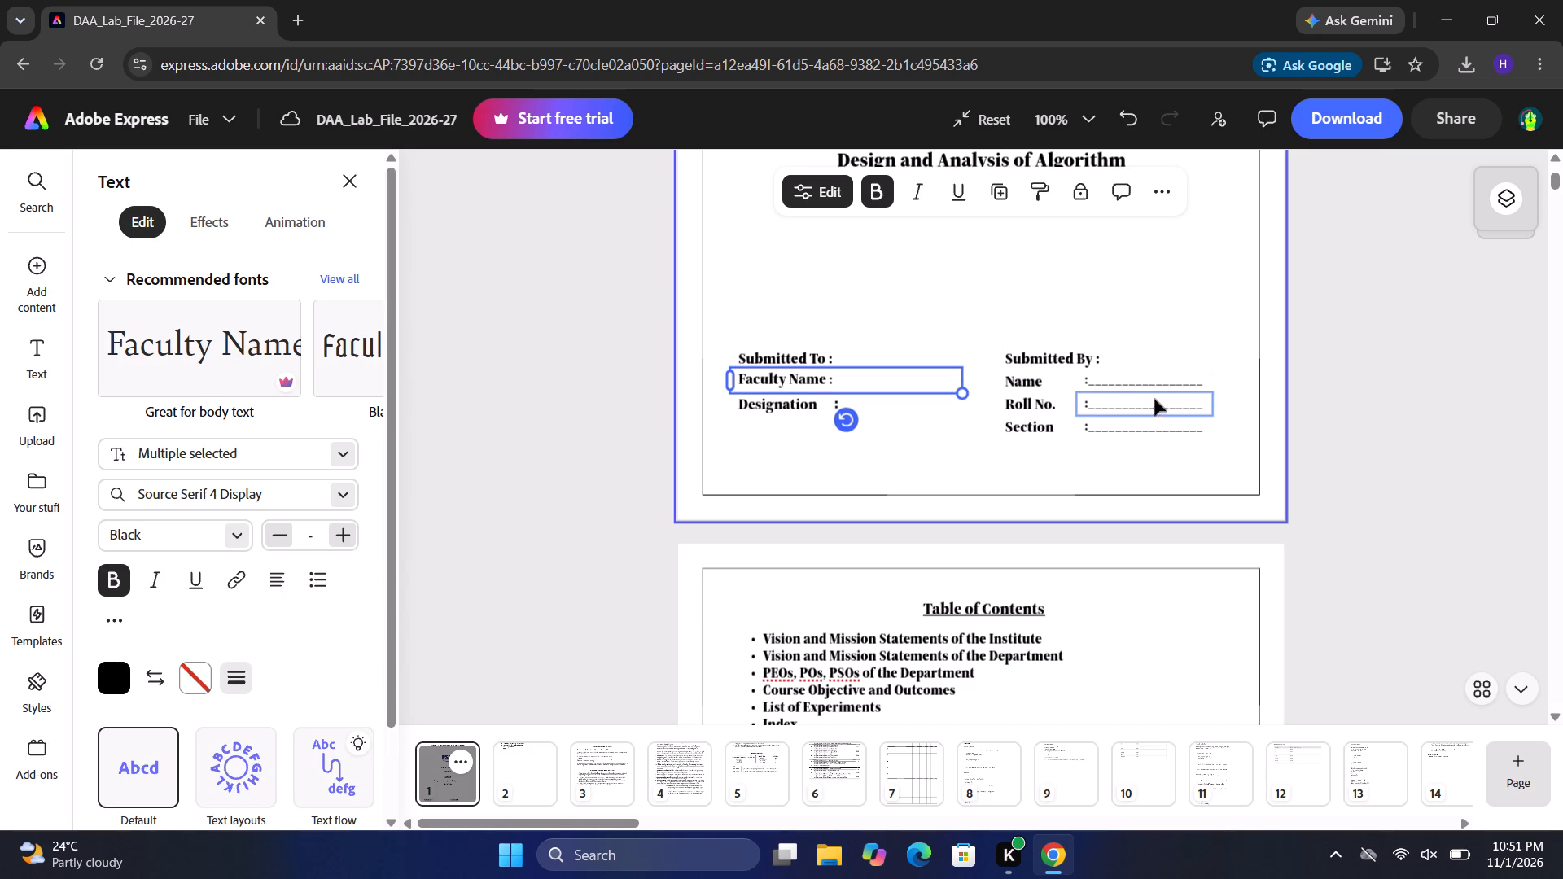
# Delete the underscore blank line from the cover page's Name field under Submitted By, keeping the colon.
pyautogui.click(1158, 383)
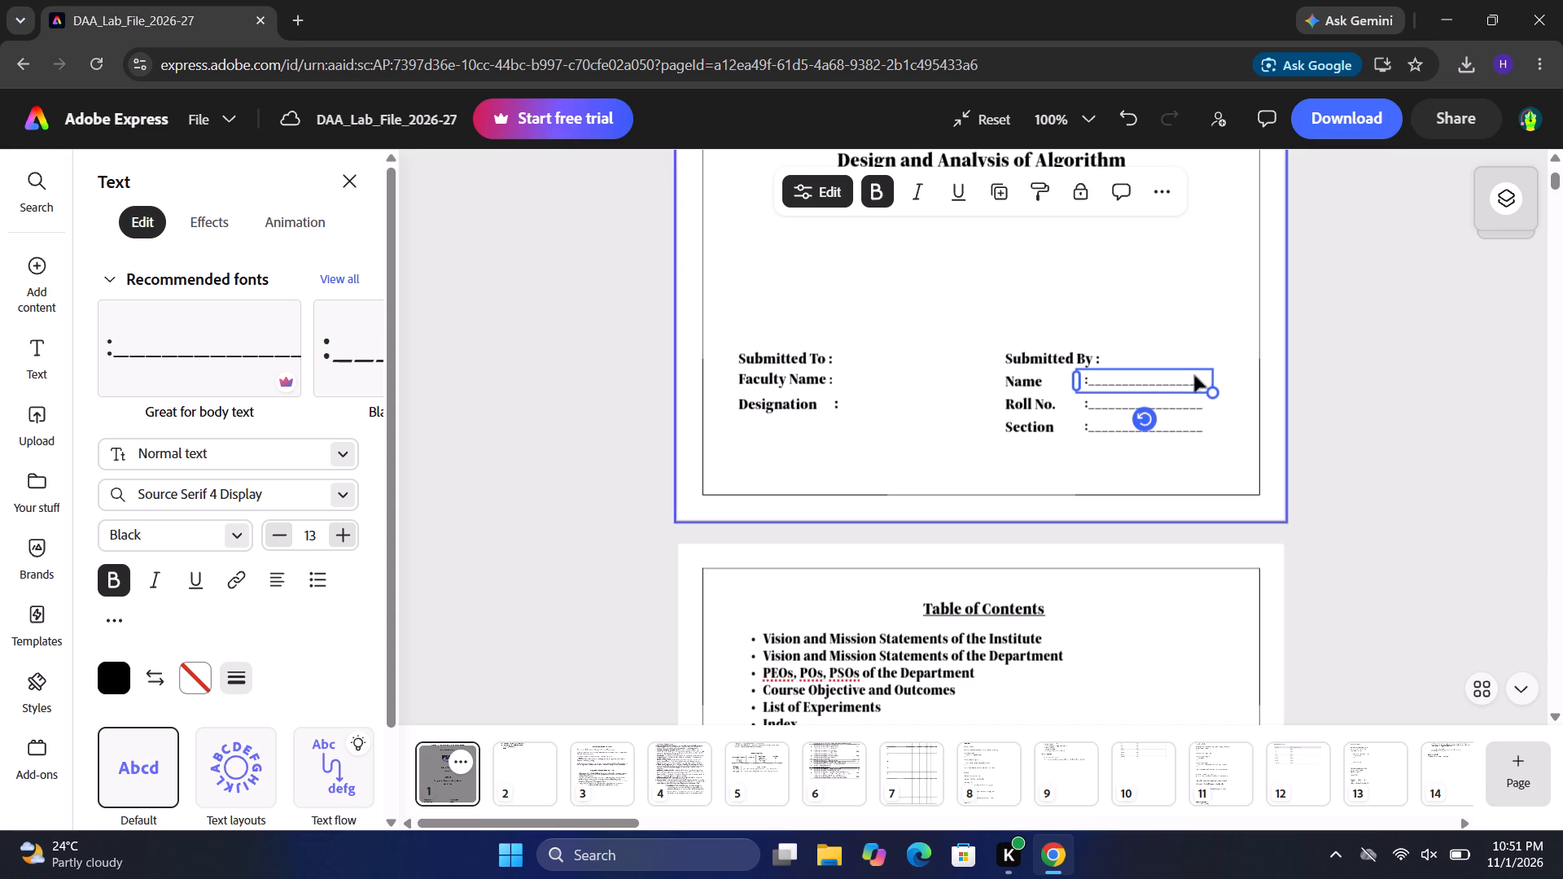
pyautogui.click(1197, 378)
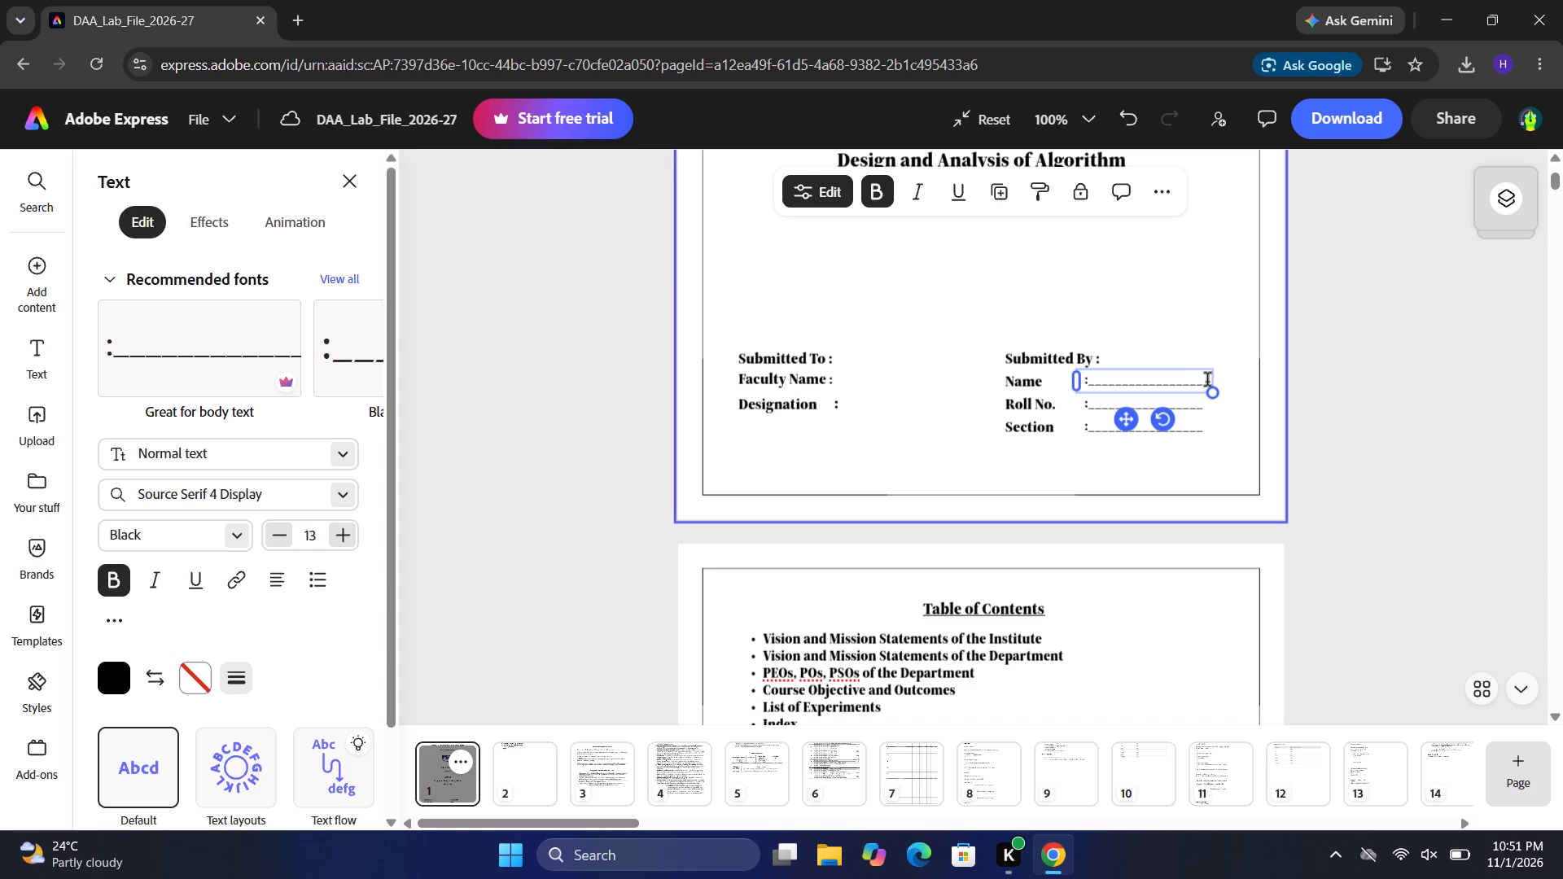
pyautogui.click(1207, 382)
pyautogui.click(1207, 382)
pyautogui.press('BackSpace')
pyautogui.press('BackSpace')
pyautogui.press('BackSpace')
pyautogui.press('BackSpace')
pyautogui.press('BackSpace')
pyautogui.press('BackSpace')
pyautogui.press('BackSpace')
pyautogui.press('BackSpace')
pyautogui.press('BackSpace')
pyautogui.press('BackSpace')
pyautogui.press('BackSpace')
pyautogui.press('BackSpace')
pyautogui.press('BackSpace')
pyautogui.press('BackSpace')
pyautogui.press('BackSpace')
pyautogui.press('BackSpace')
pyautogui.press('BackSpace')
pyautogui.press('BackSpace')
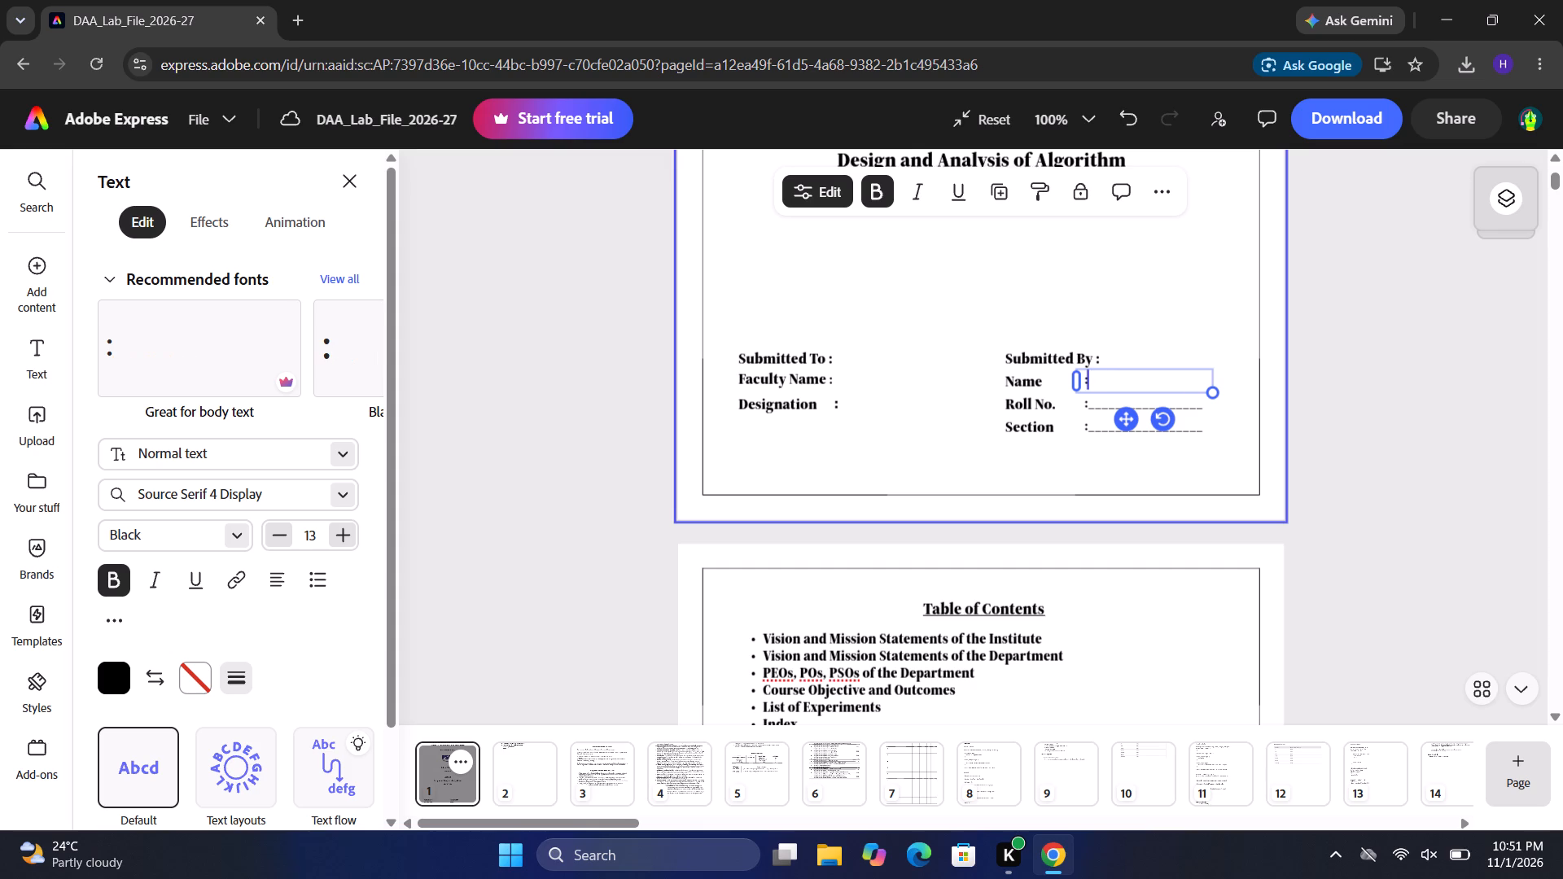
# Delete the underscore blank line from the cover page's Roll No. field under Submitted By, keeping the colon.
pyautogui.click(1216, 405)
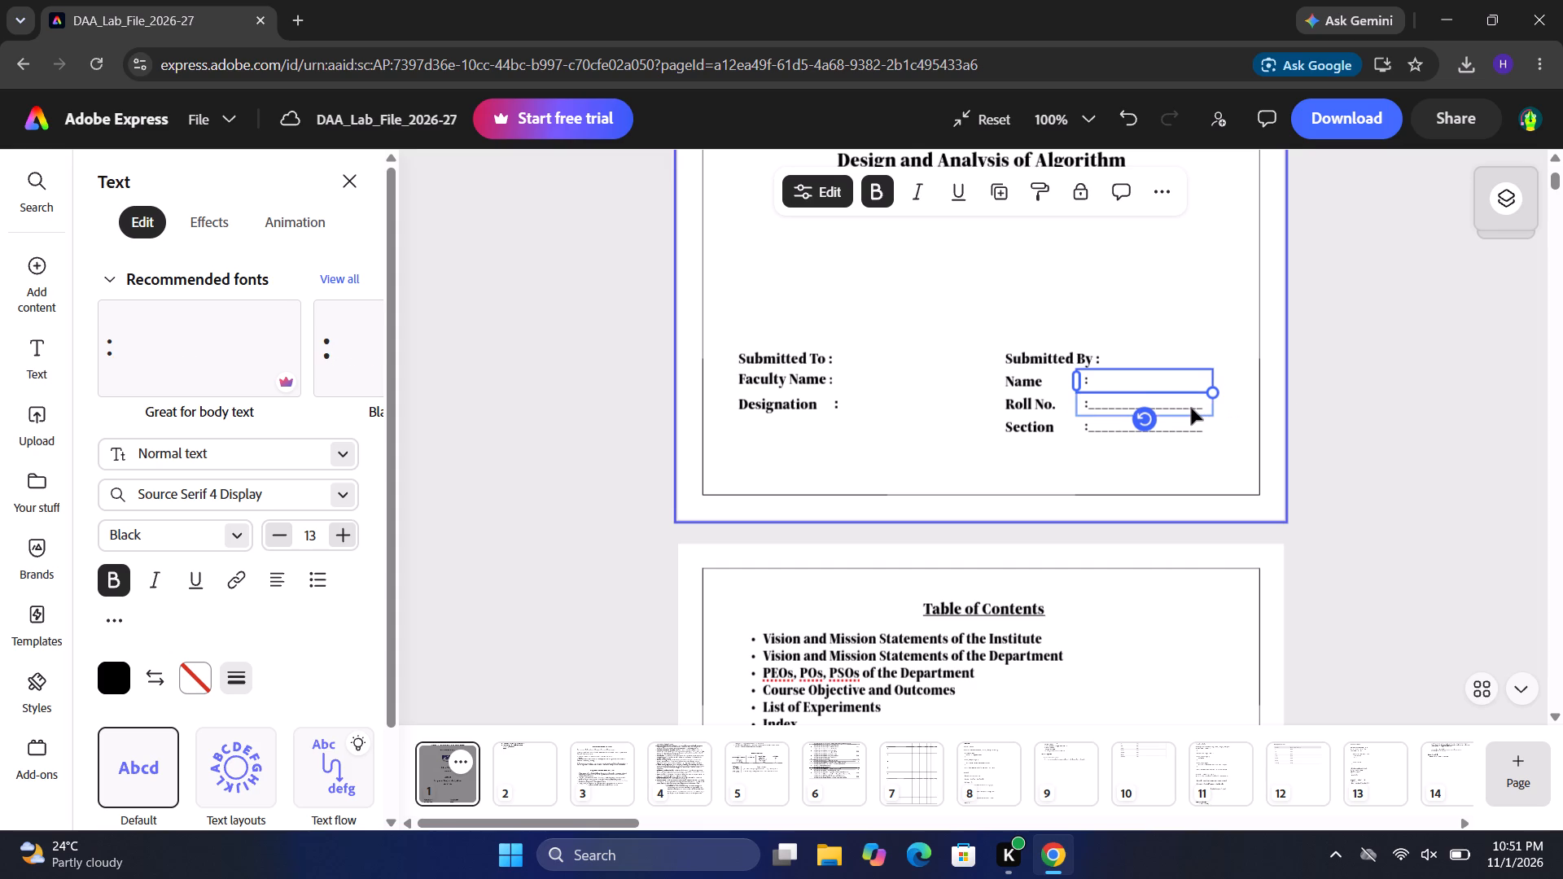
pyautogui.click(1191, 408)
pyautogui.click(1204, 399)
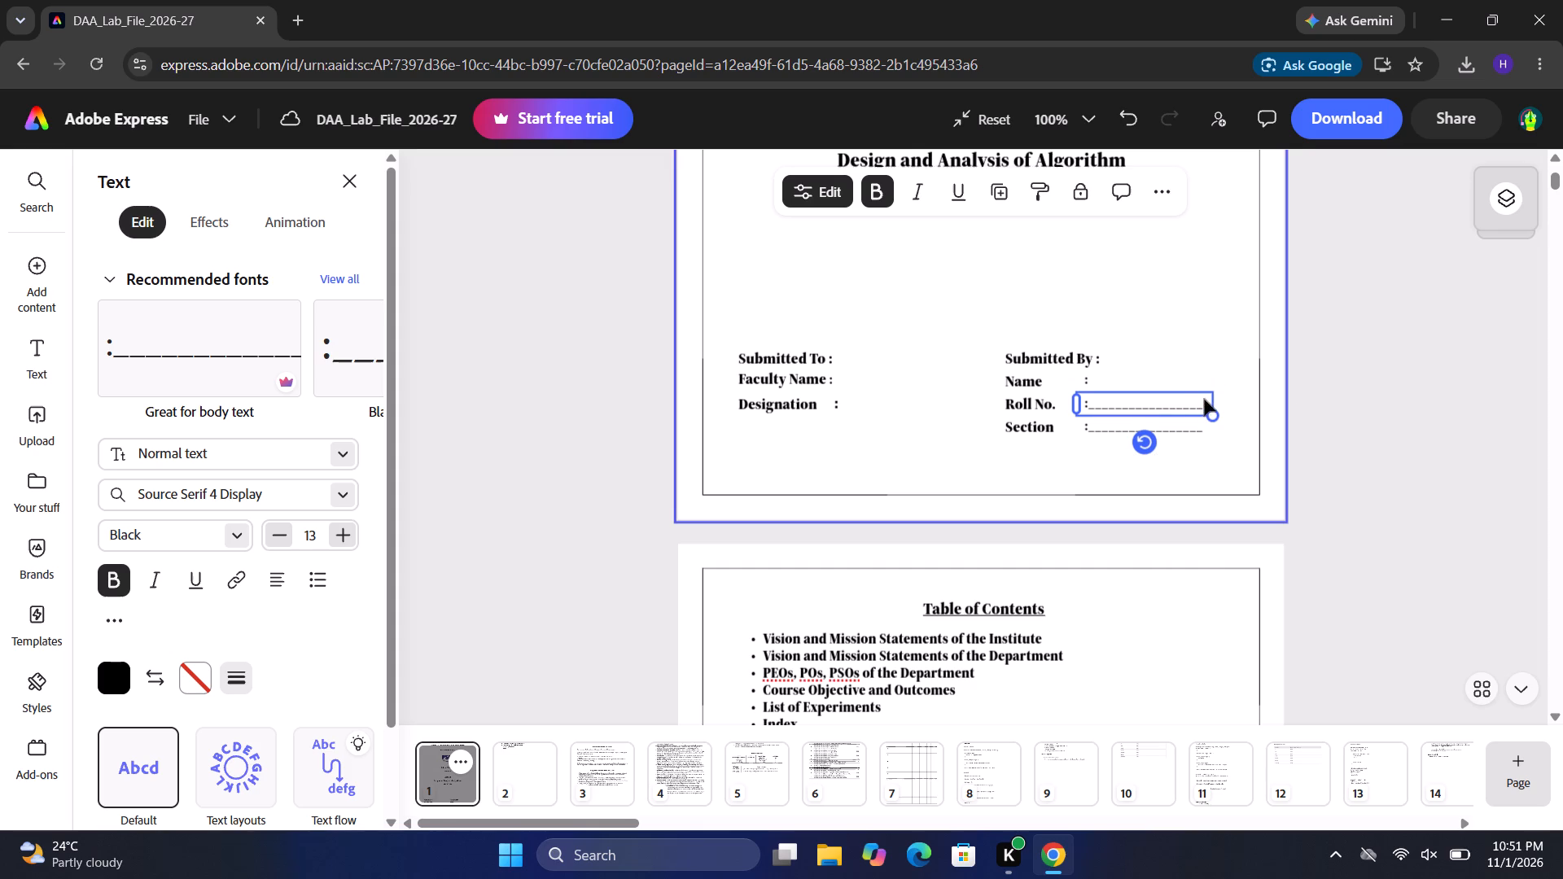
# Delete the underscore blank after the colon in the cover page's Roll No. field, keeping the colon.
pyautogui.click(1204, 399)
pyautogui.press('BackSpace')
pyautogui.press('BackSpace')
pyautogui.press('BackSpace')
pyautogui.press('BackSpace')
pyautogui.press('BackSpace')
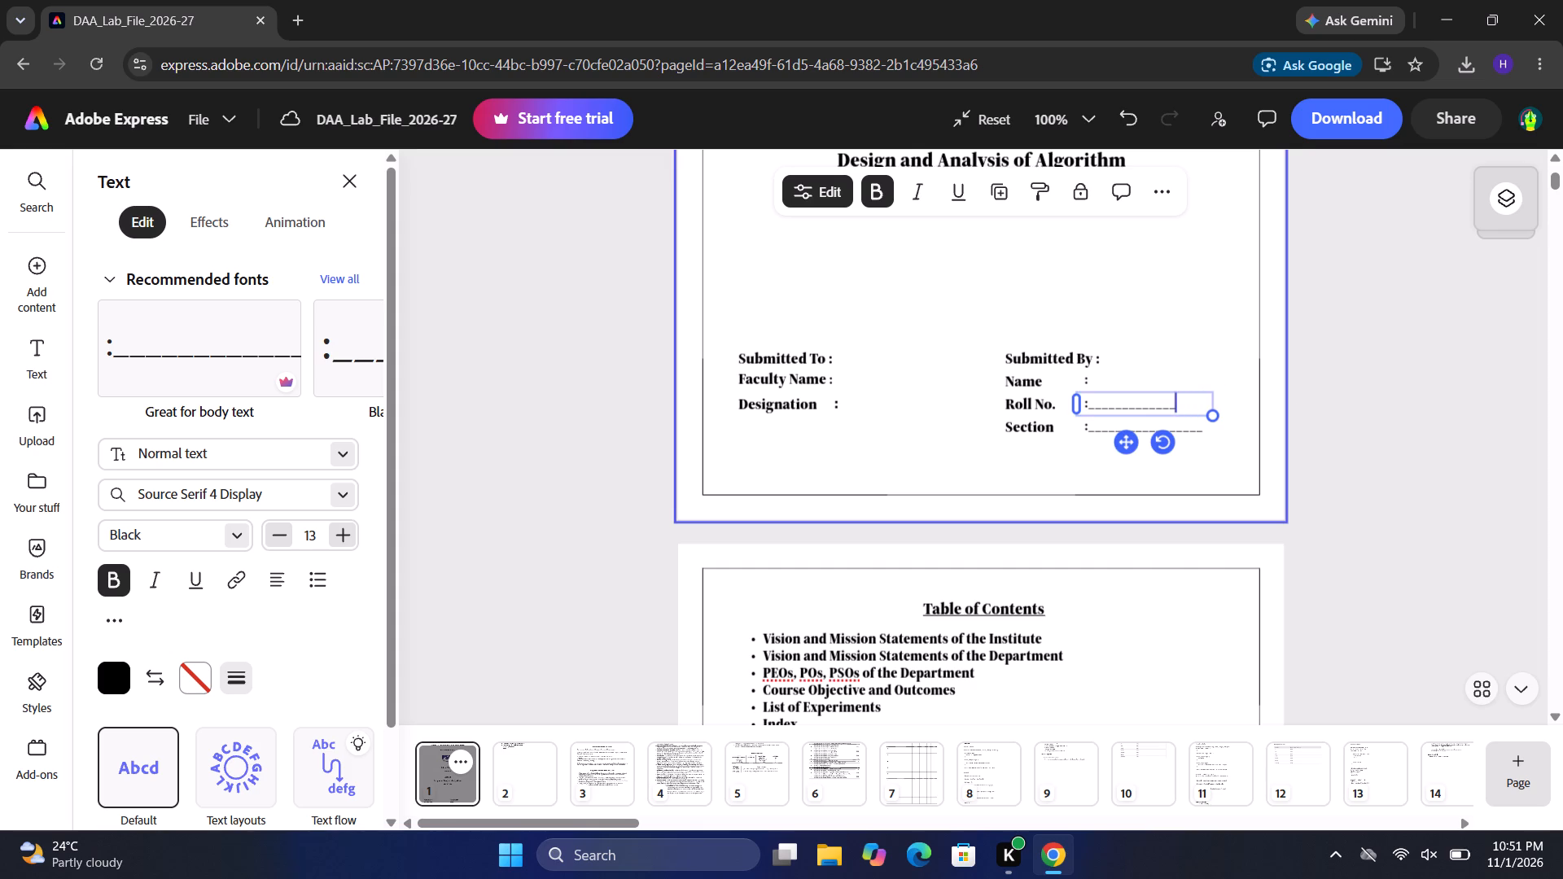
pyautogui.press('BackSpace')
pyautogui.press('BackSpace')
pyautogui.press('BackSpace')
pyautogui.press('BackSpace')
pyautogui.press('BackSpace')
pyautogui.press('BackSpace')
pyautogui.press('BackSpace')
pyautogui.press('BackSpace')
pyautogui.press('BackSpace')
pyautogui.press('BackSpace')
pyautogui.press('BackSpace')
pyautogui.press('BackSpace')
pyautogui.press('BackSpace')
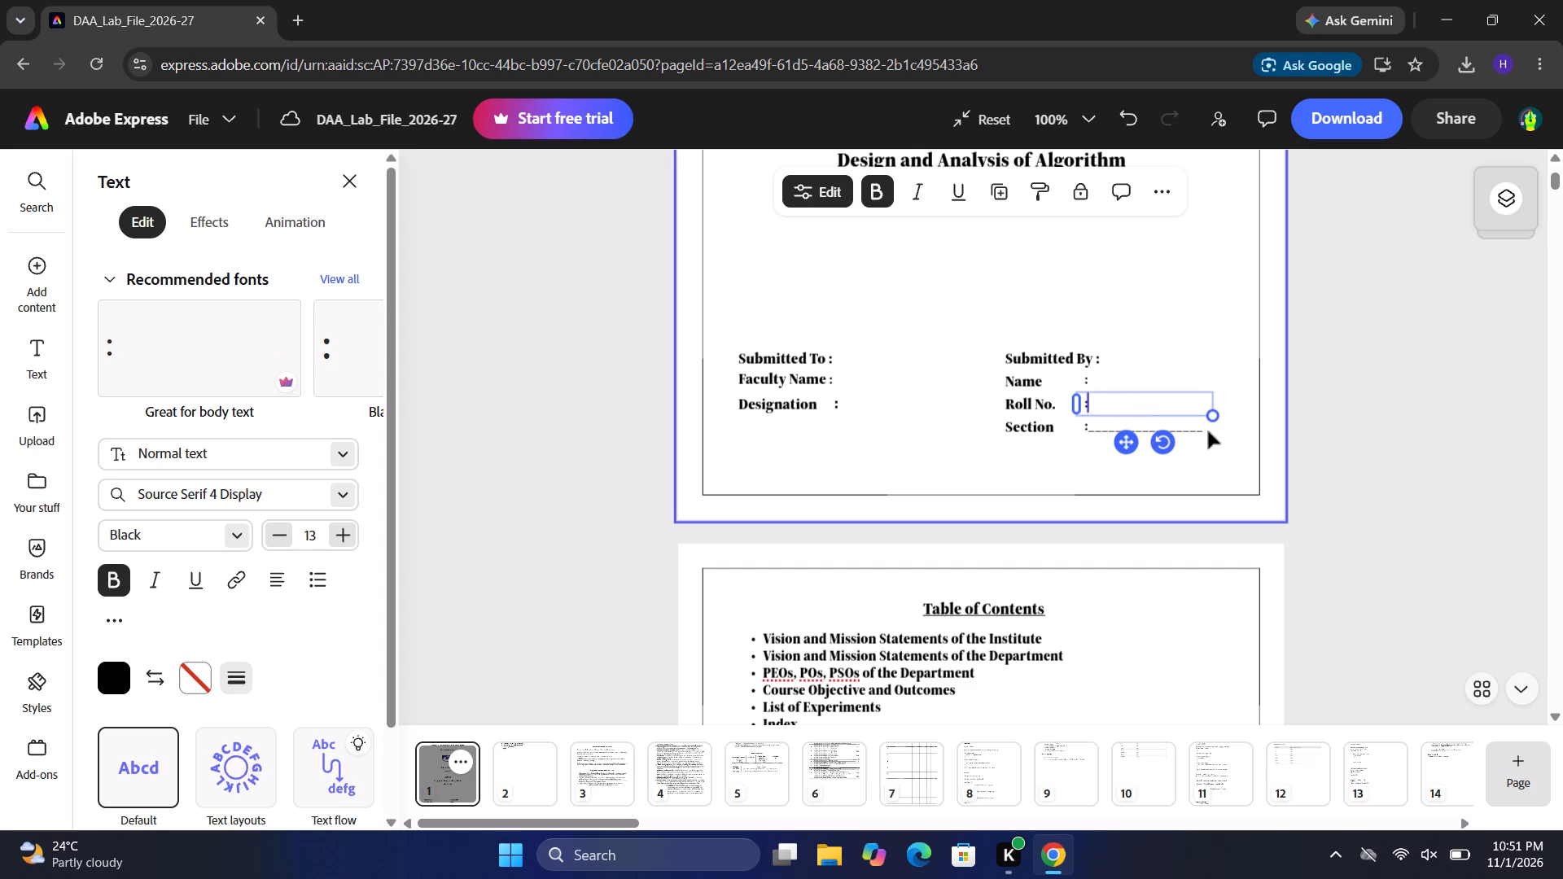
# Delete the underscore blank after the colon in the cover page's Section field, keeping the colon.
pyautogui.click(1206, 433)
pyautogui.click(1196, 433)
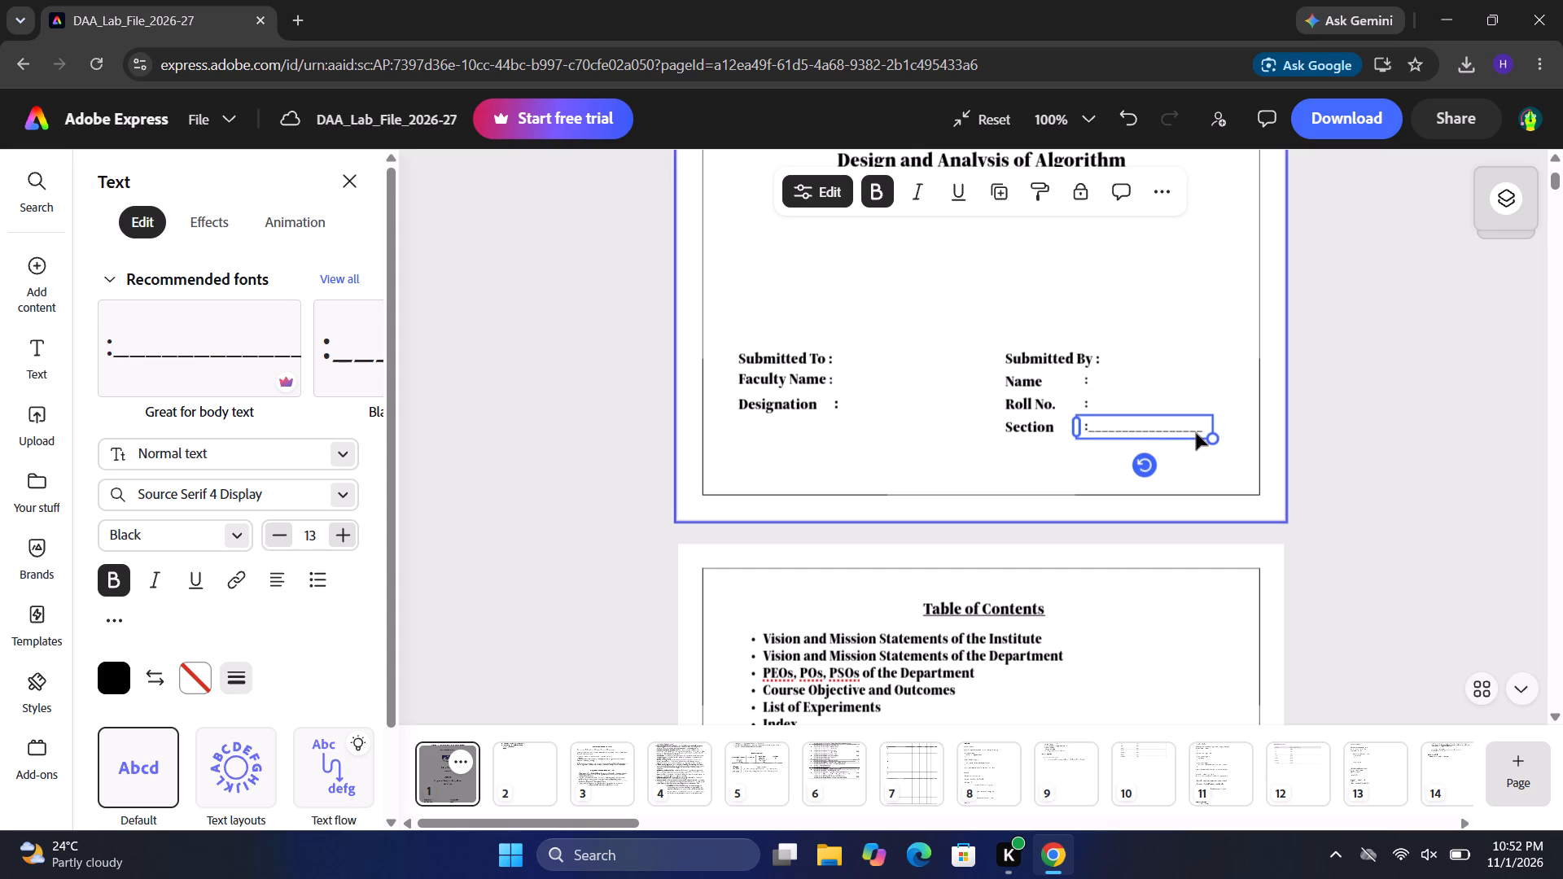
pyautogui.click(1204, 414)
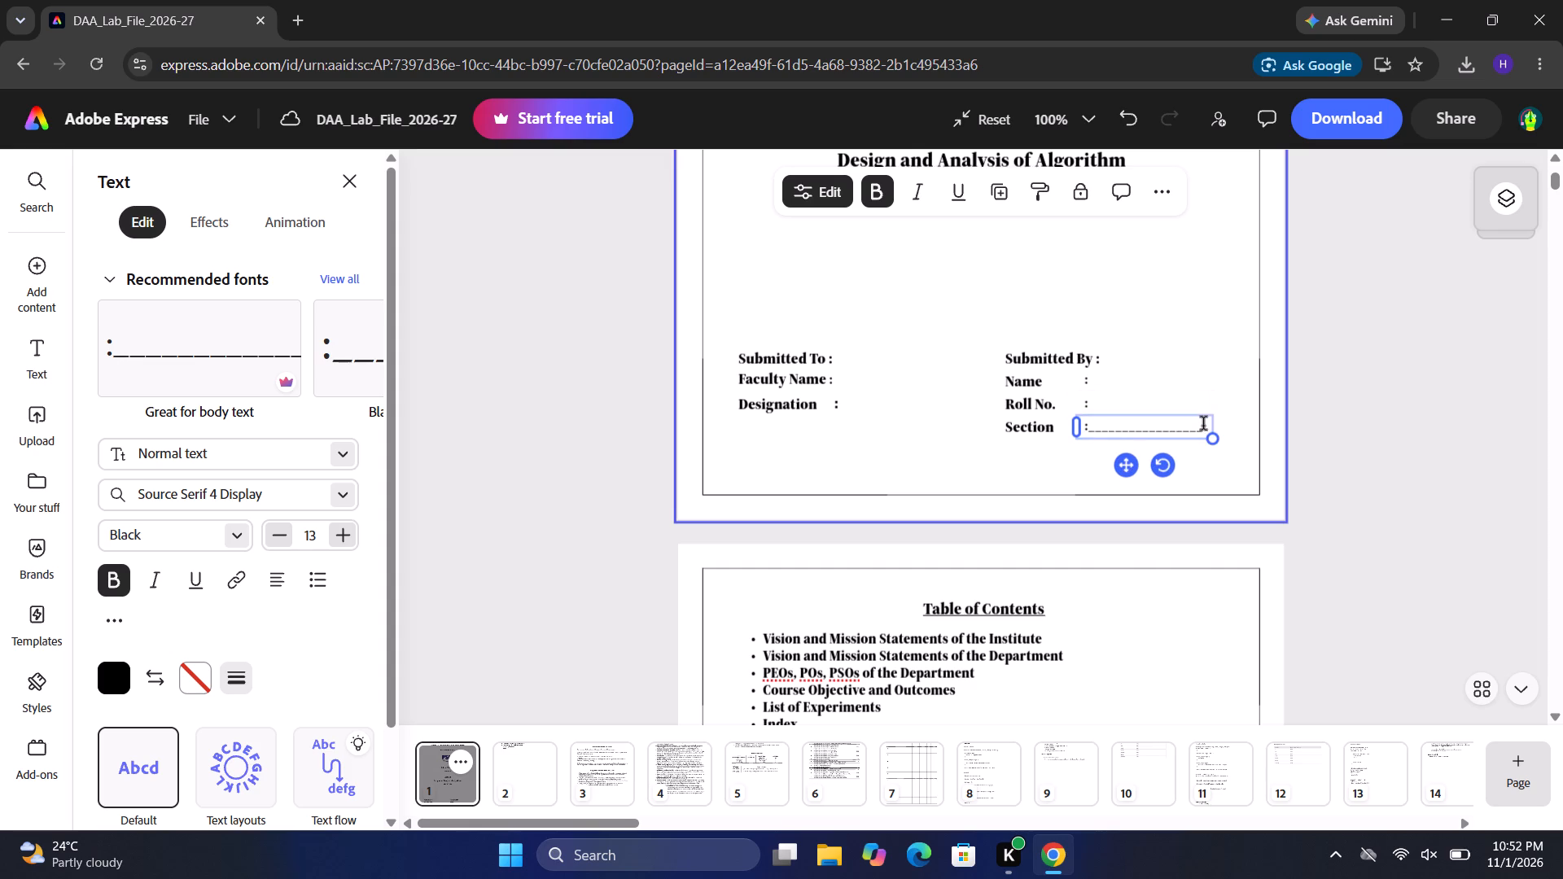
pyautogui.click(1211, 429)
pyautogui.press('BackSpace')
pyautogui.press('BackSpace')
pyautogui.press('BackSpace')
pyautogui.press('BackSpace')
pyautogui.press('BackSpace')
pyautogui.press('BackSpace')
pyautogui.press('BackSpace')
pyautogui.press('BackSpace')
pyautogui.press('BackSpace')
pyautogui.press('BackSpace')
pyautogui.press('BackSpace')
pyautogui.press('BackSpace')
pyautogui.press('BackSpace')
pyautogui.press('BackSpace')
pyautogui.press('BackSpace')
pyautogui.press('BackSpace')
pyautogui.press('BackSpace')
pyautogui.press('BackSpace')
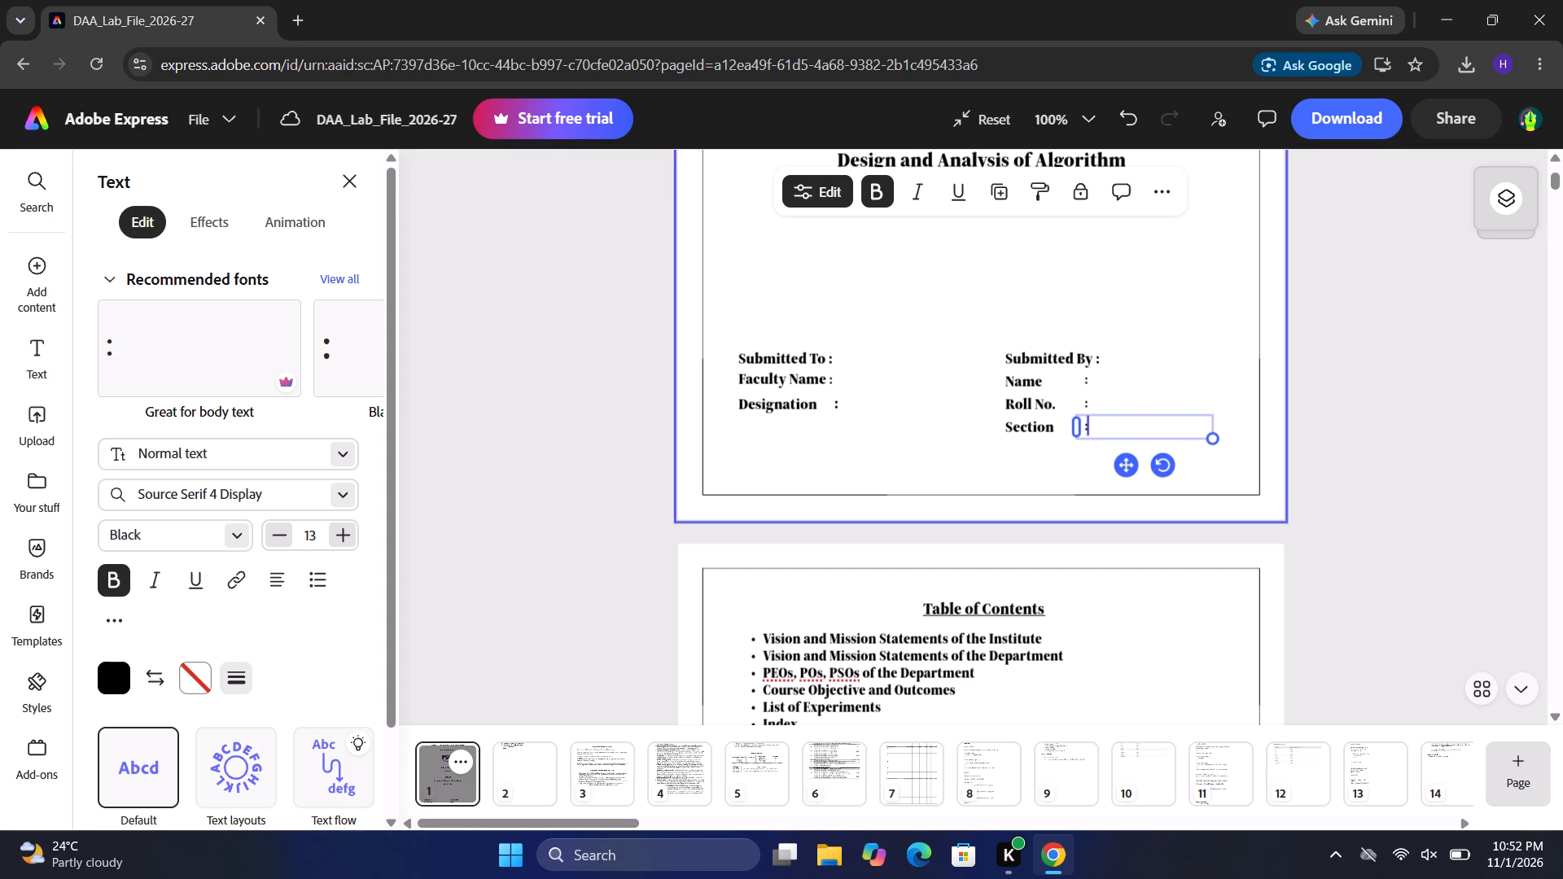
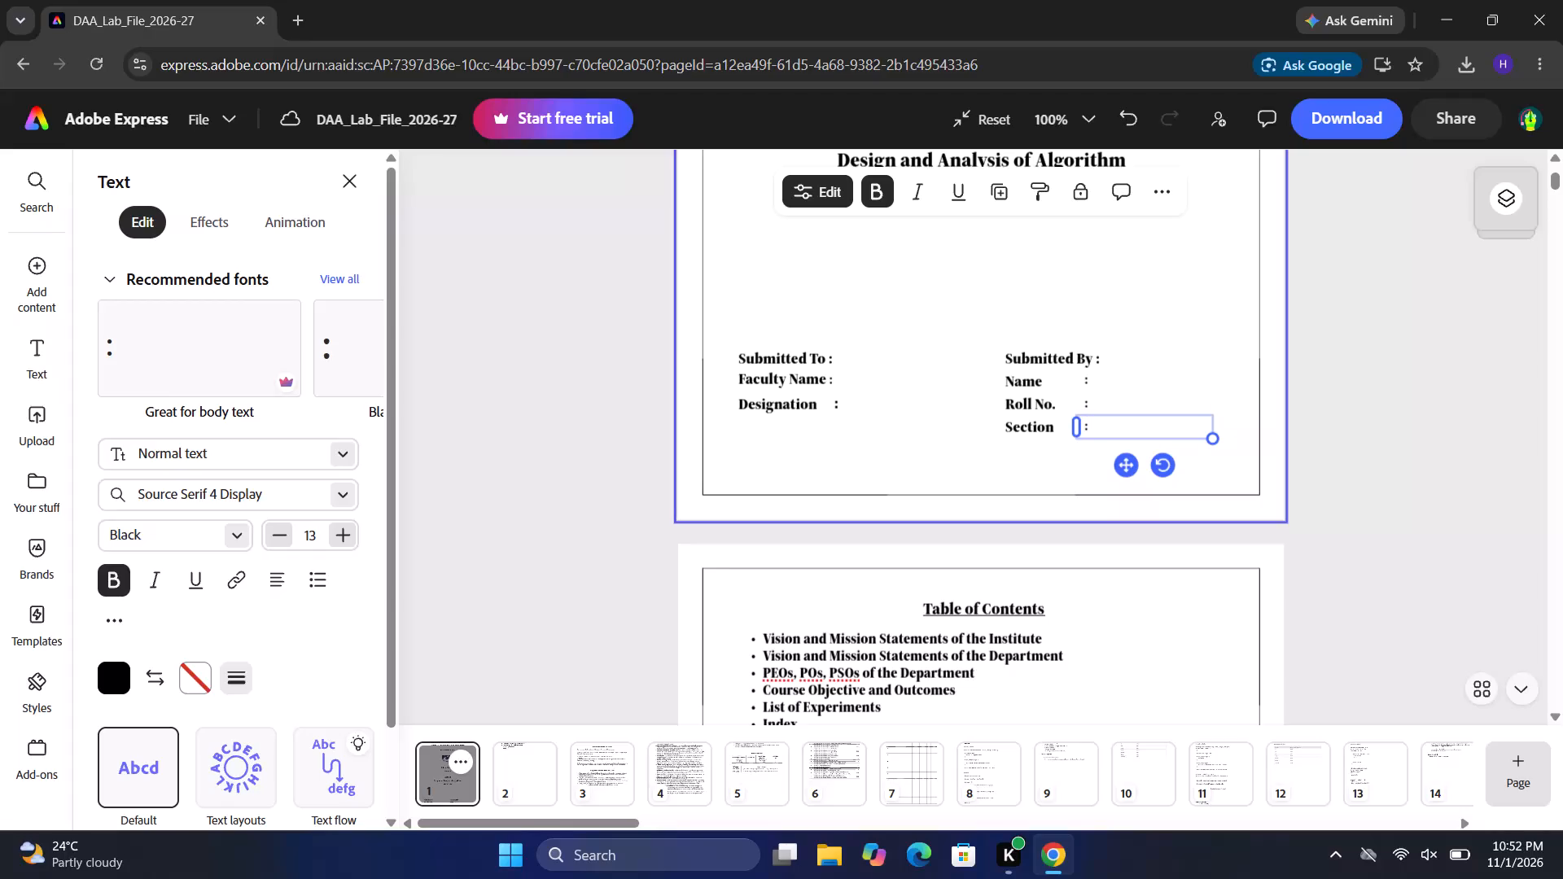
# Enter "CS-3C" after the colon in the cover page's Section field, leaving a space before it.
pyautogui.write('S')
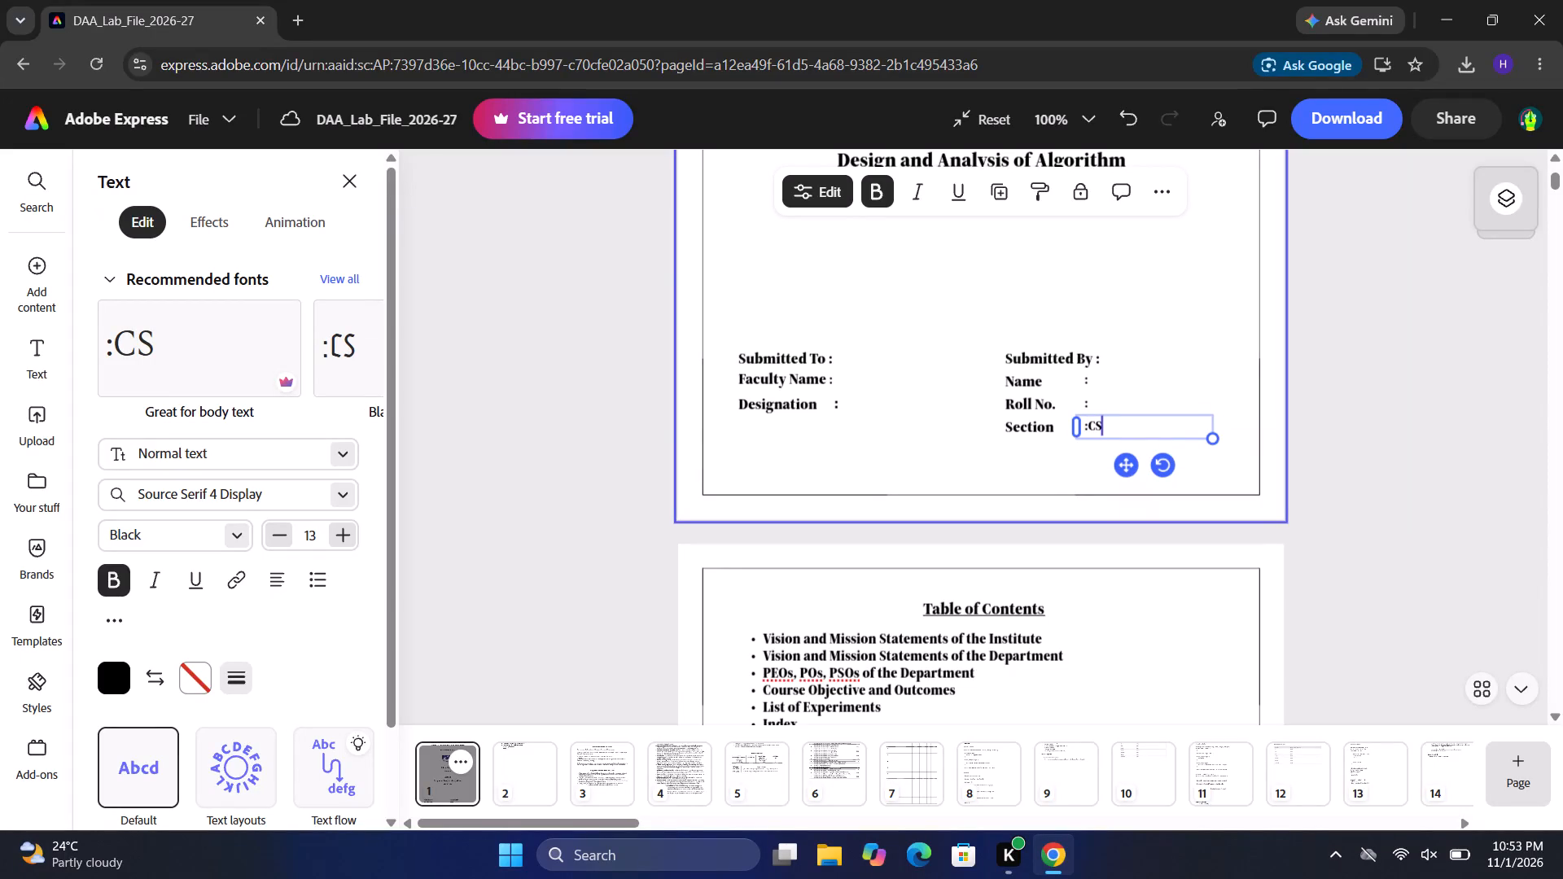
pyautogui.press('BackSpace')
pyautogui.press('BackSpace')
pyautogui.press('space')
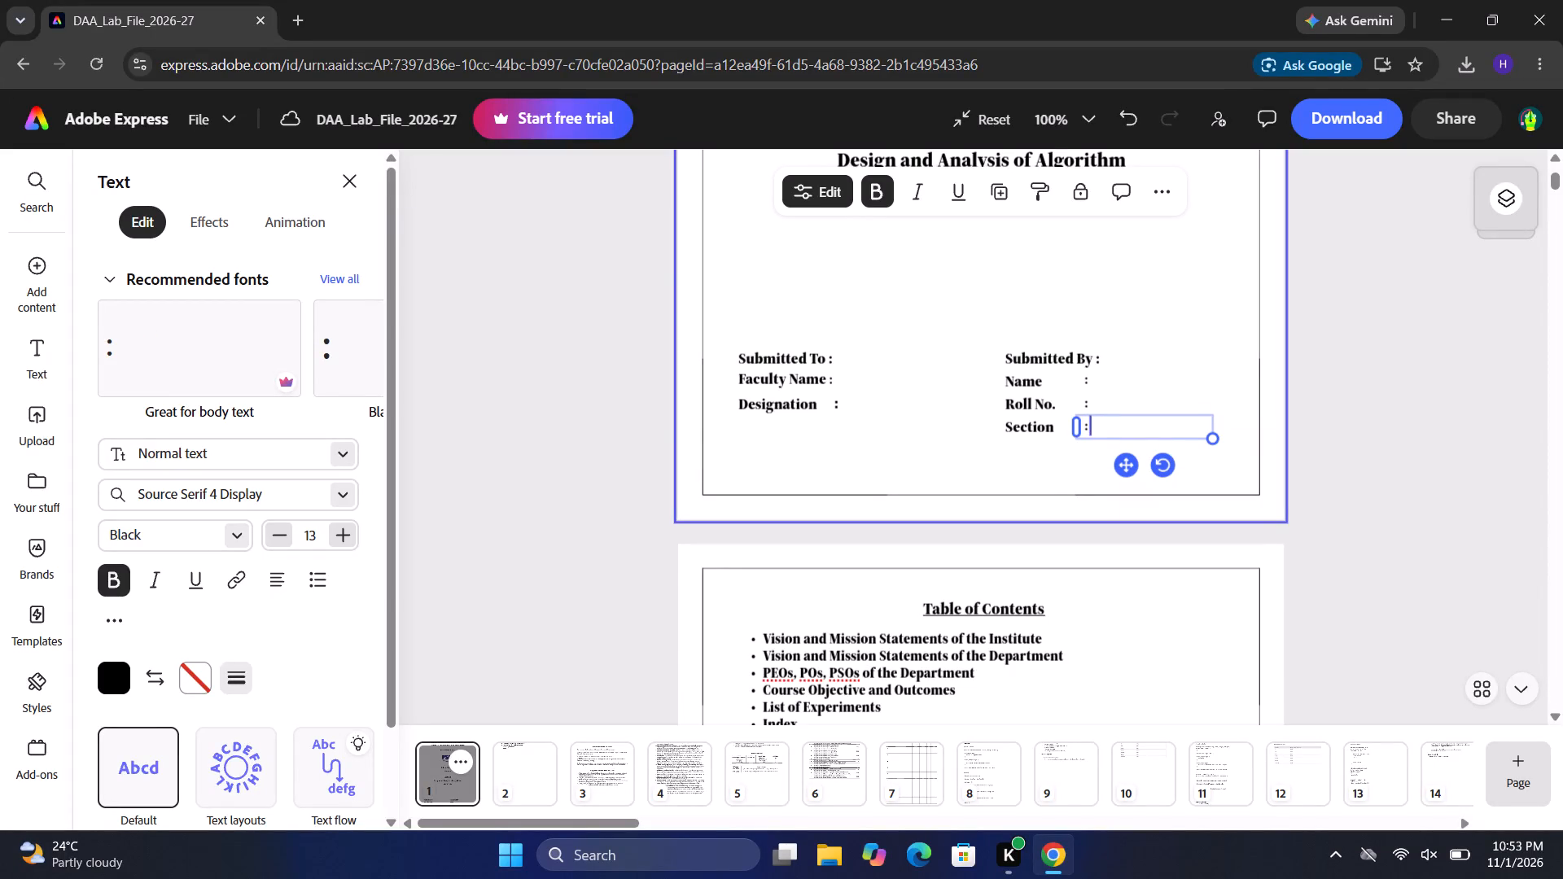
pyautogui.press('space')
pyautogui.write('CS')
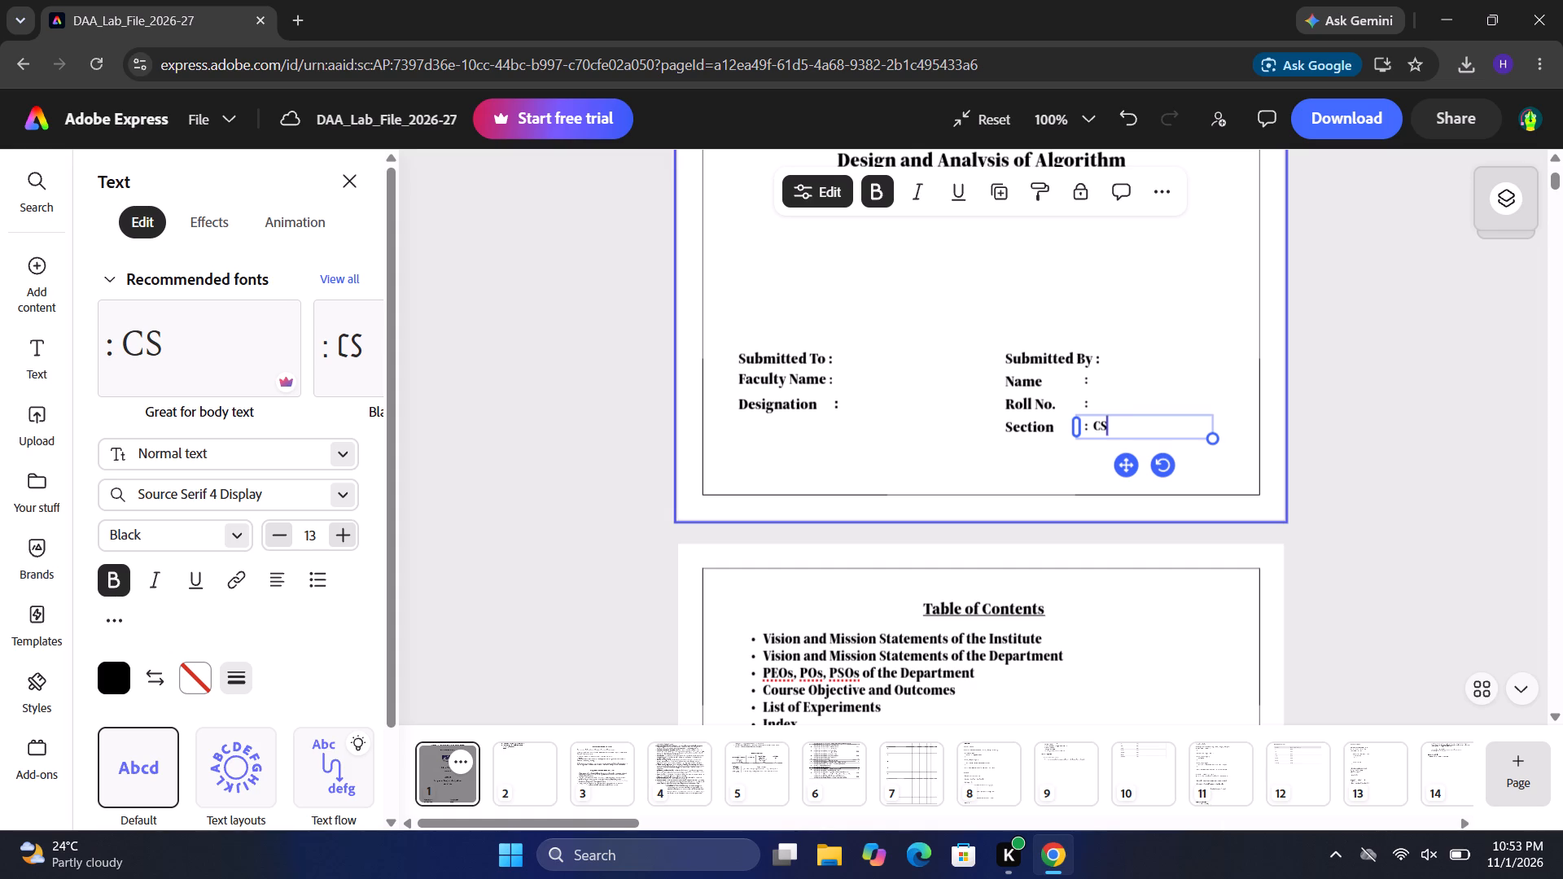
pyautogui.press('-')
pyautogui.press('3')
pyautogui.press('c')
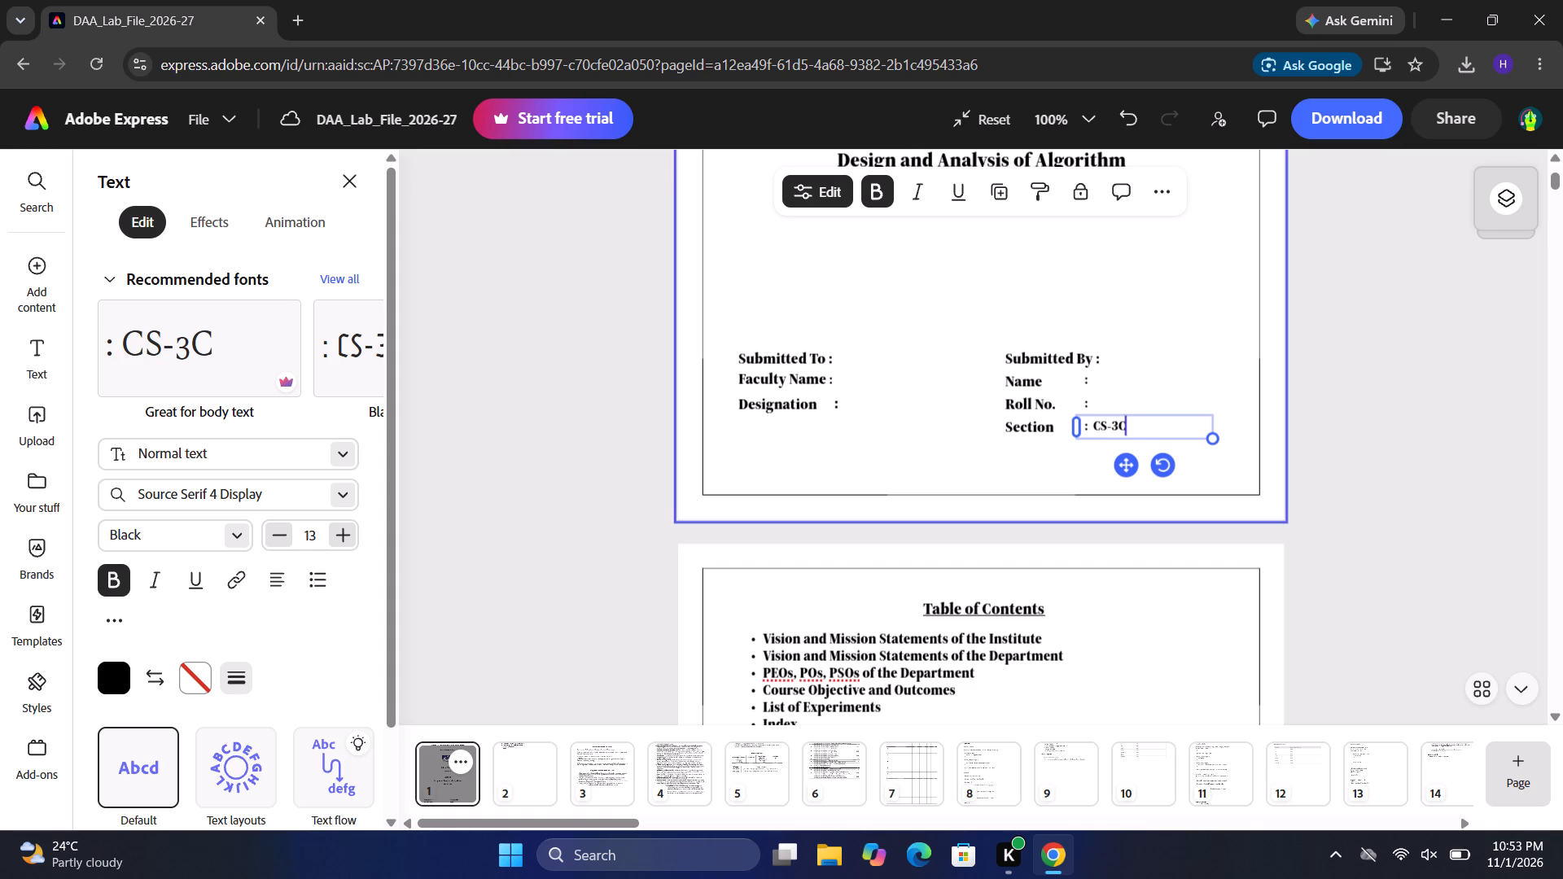
pyautogui.click(1164, 396)
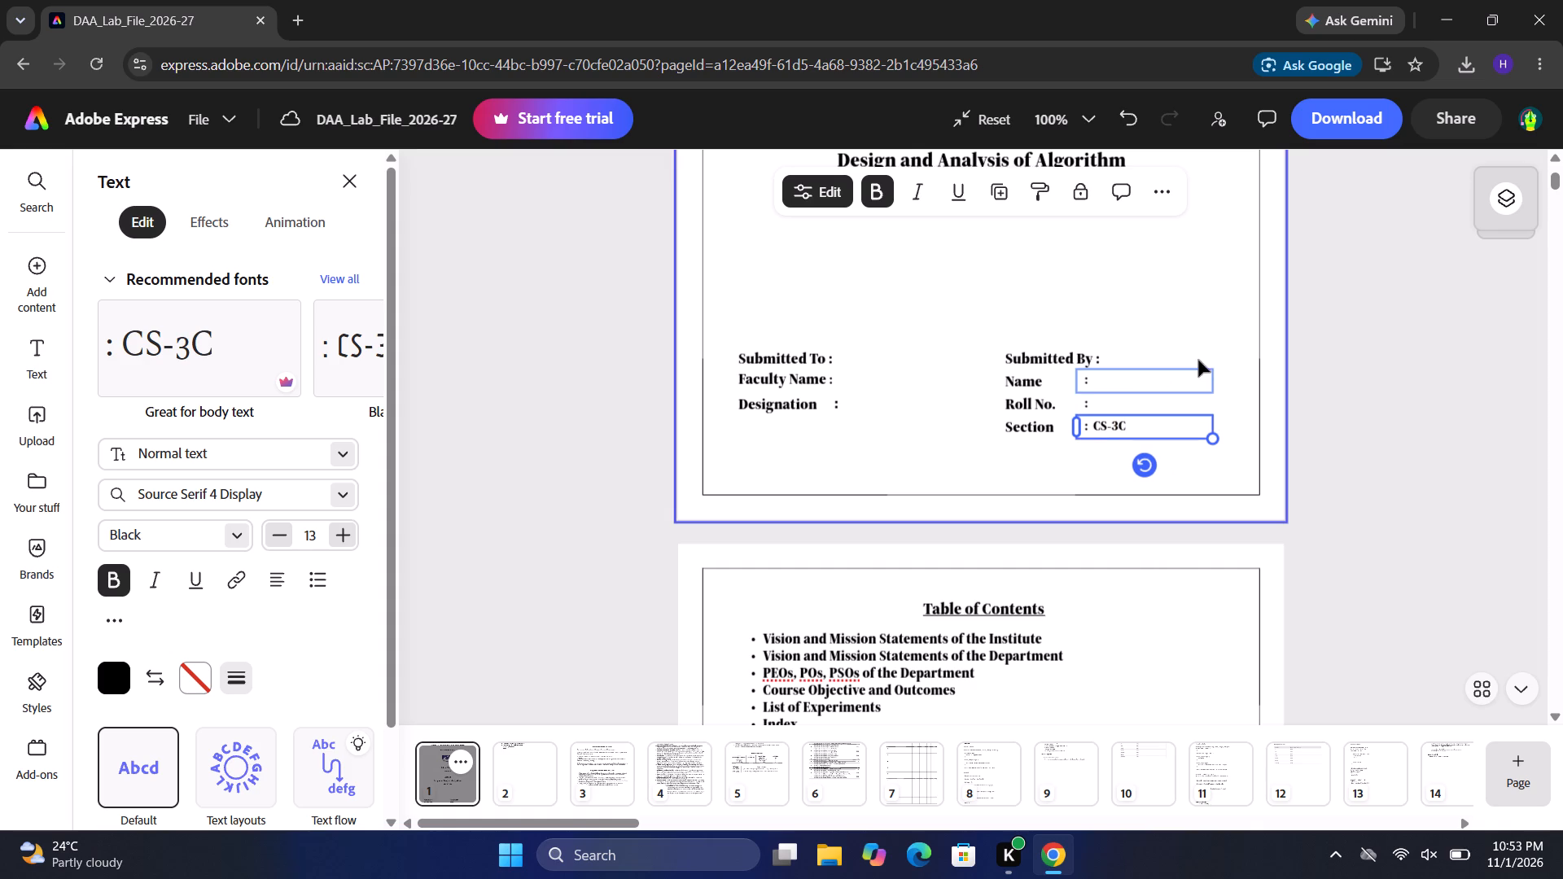
pyautogui.click(914, 334)
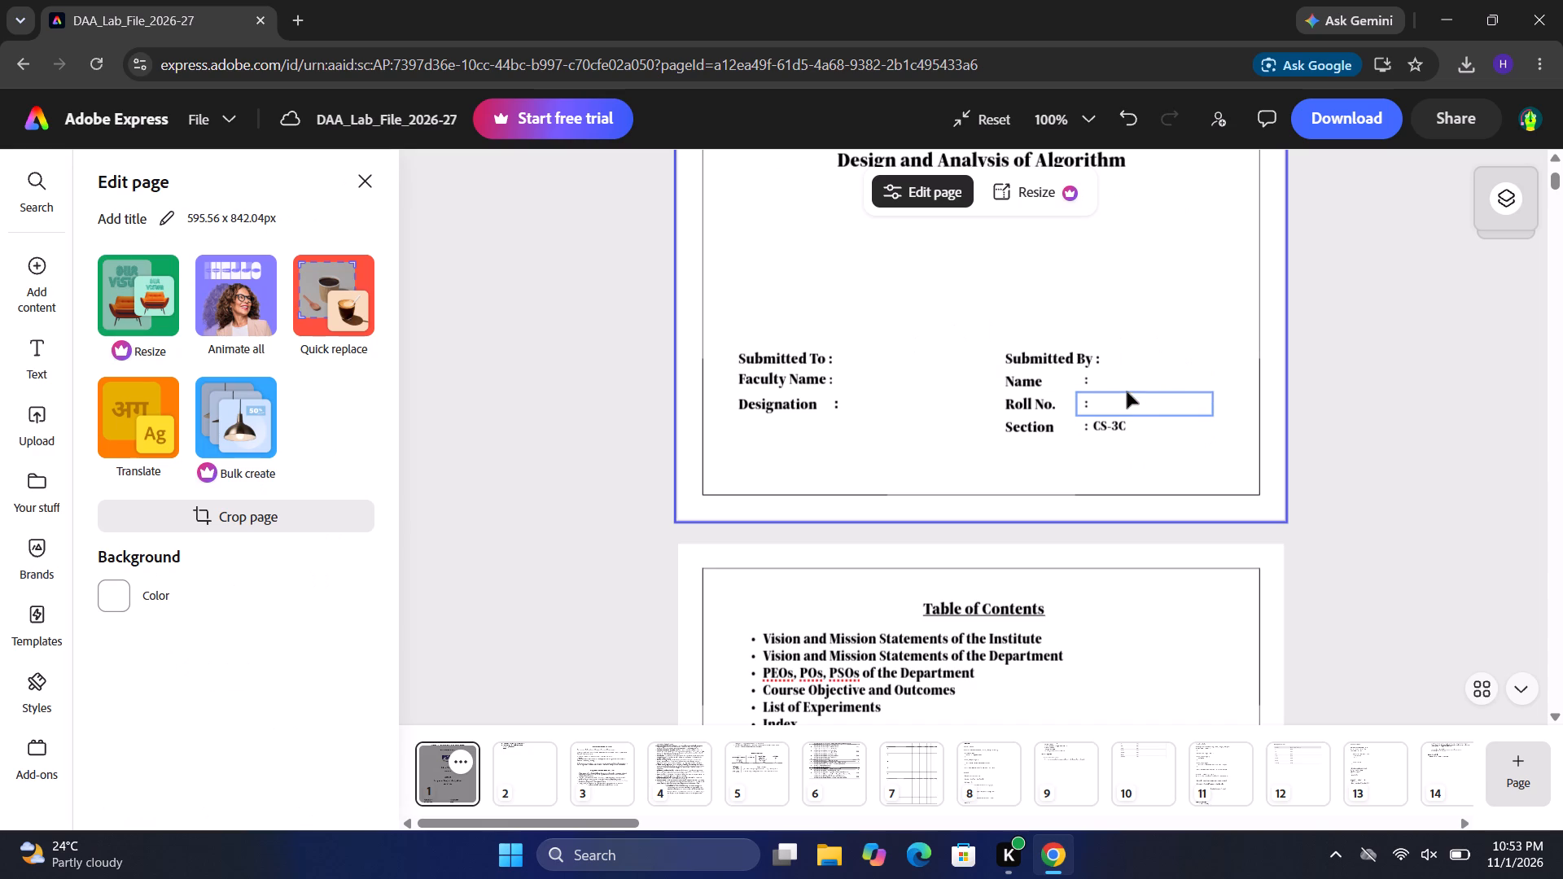
# Enter the student's roll number directly after the colon in the cover page's Roll No. field, keeping the text size at 13.
pyautogui.click(1145, 396)
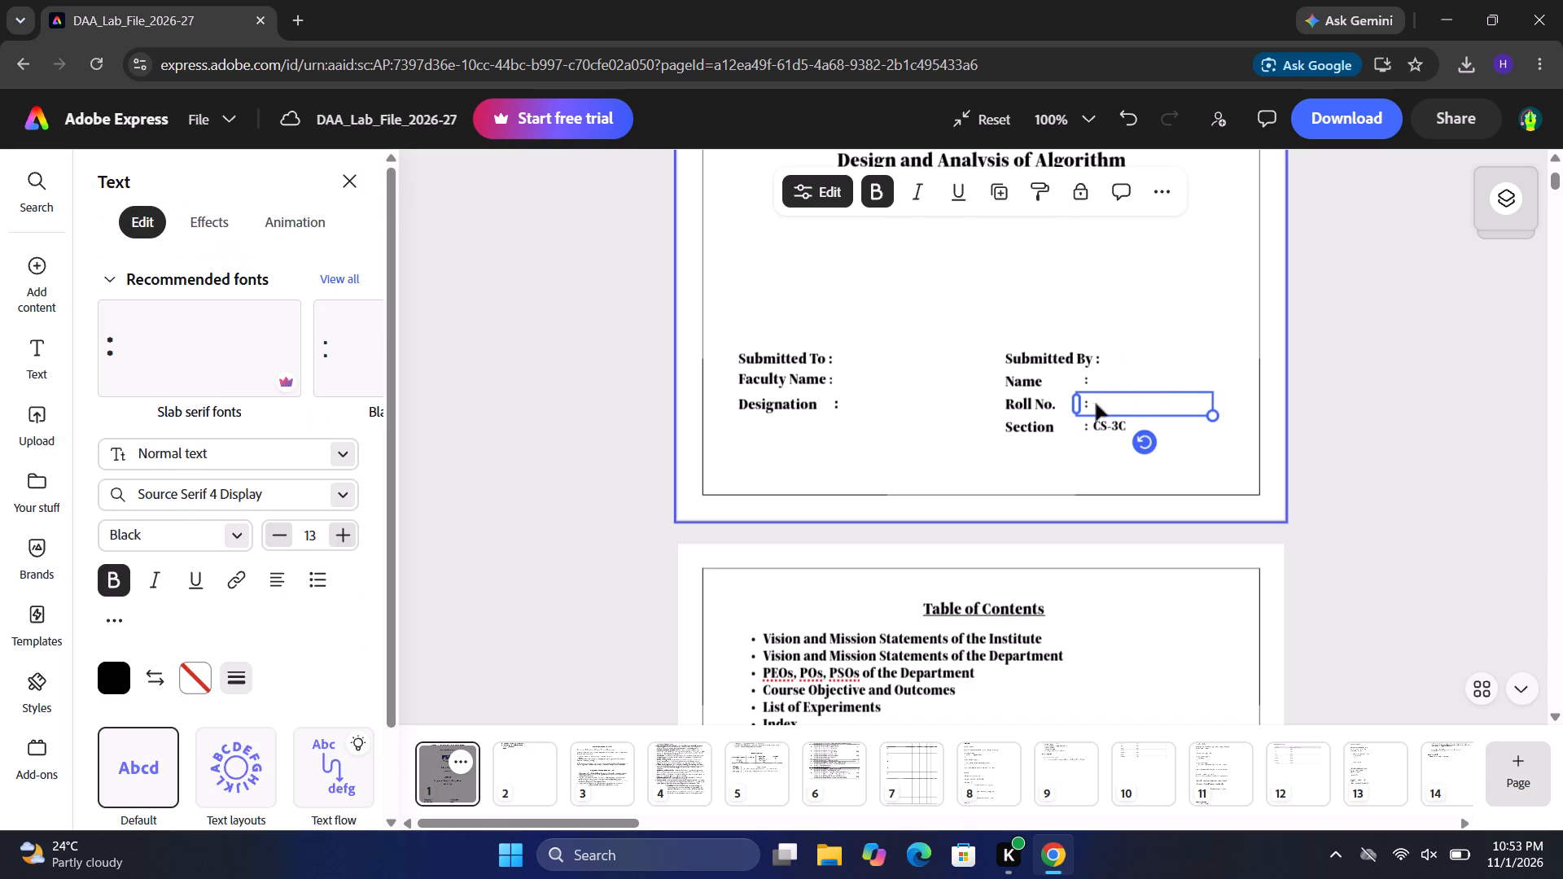
pyautogui.click(1111, 400)
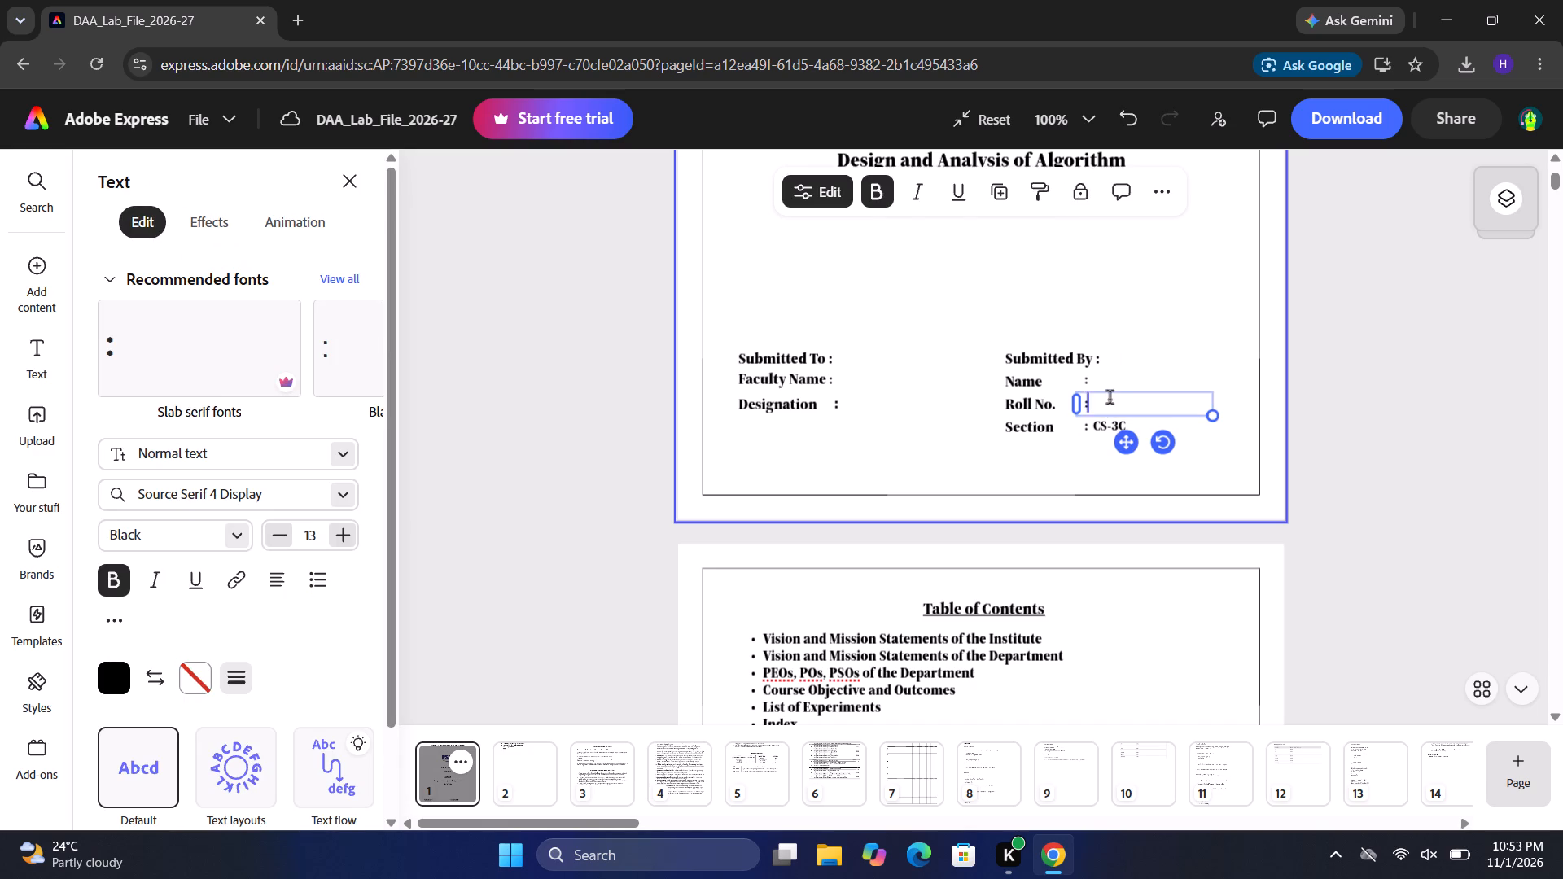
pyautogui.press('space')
pyautogui.press('BackSpace')
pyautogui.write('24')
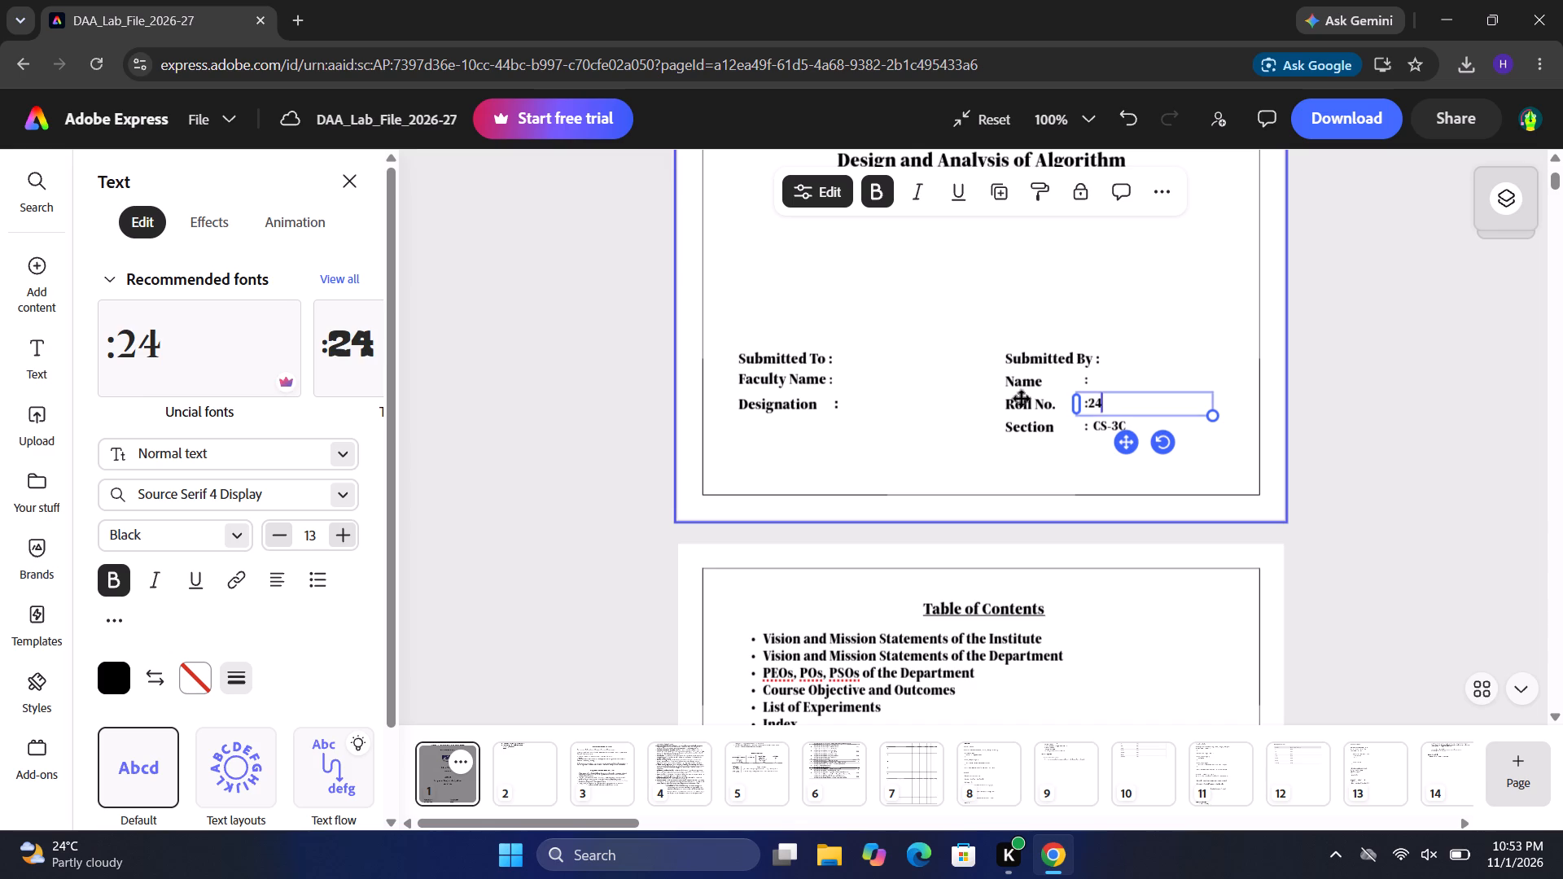
pyautogui.click(351, 531)
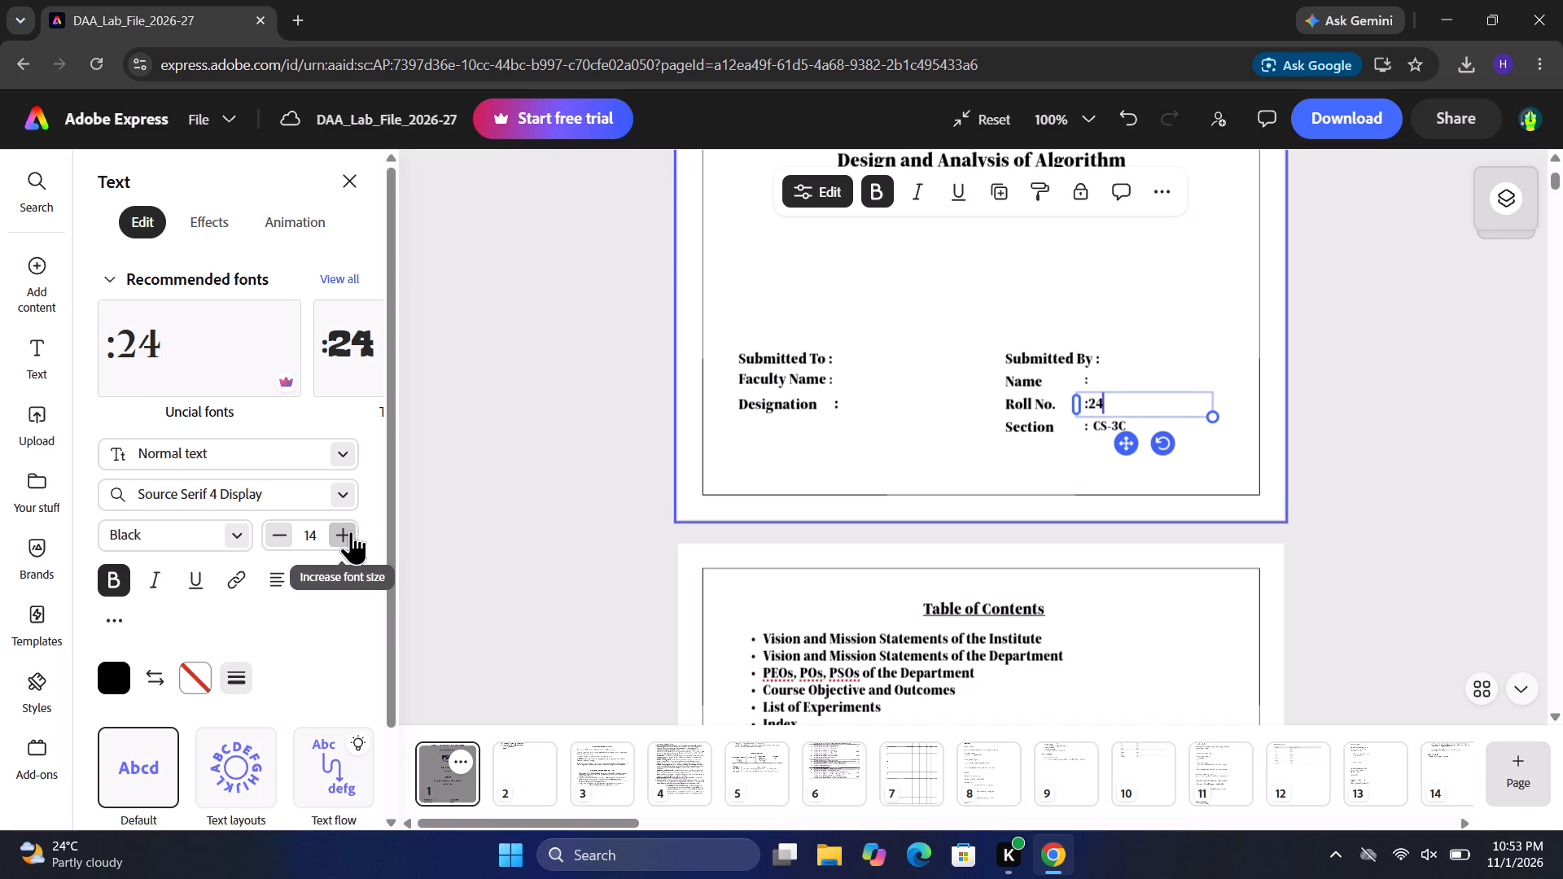
pyautogui.click(280, 532)
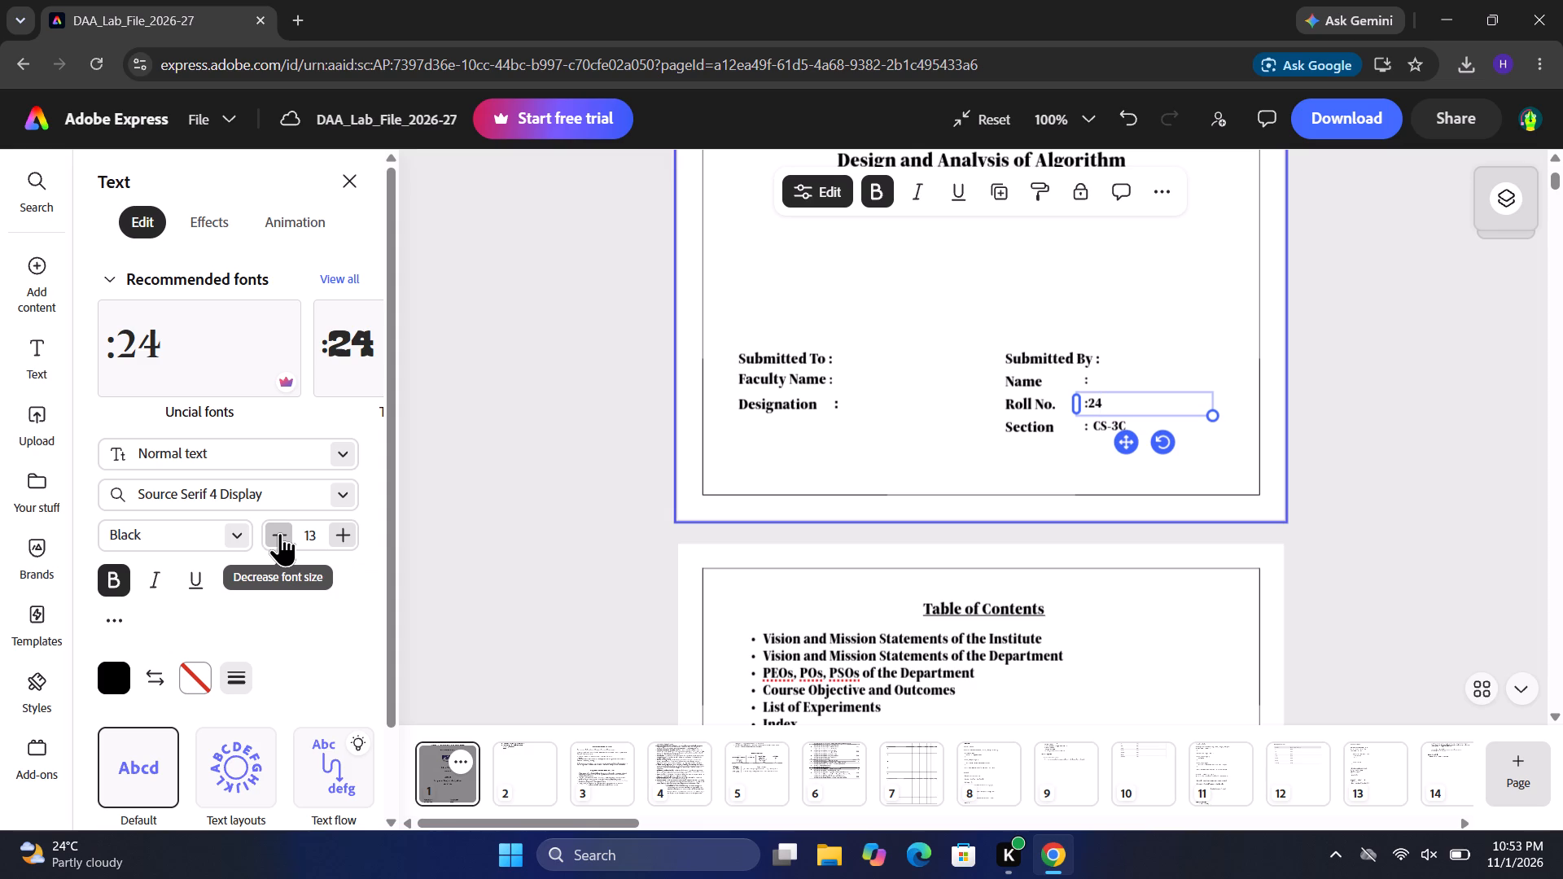
pyautogui.click(1124, 404)
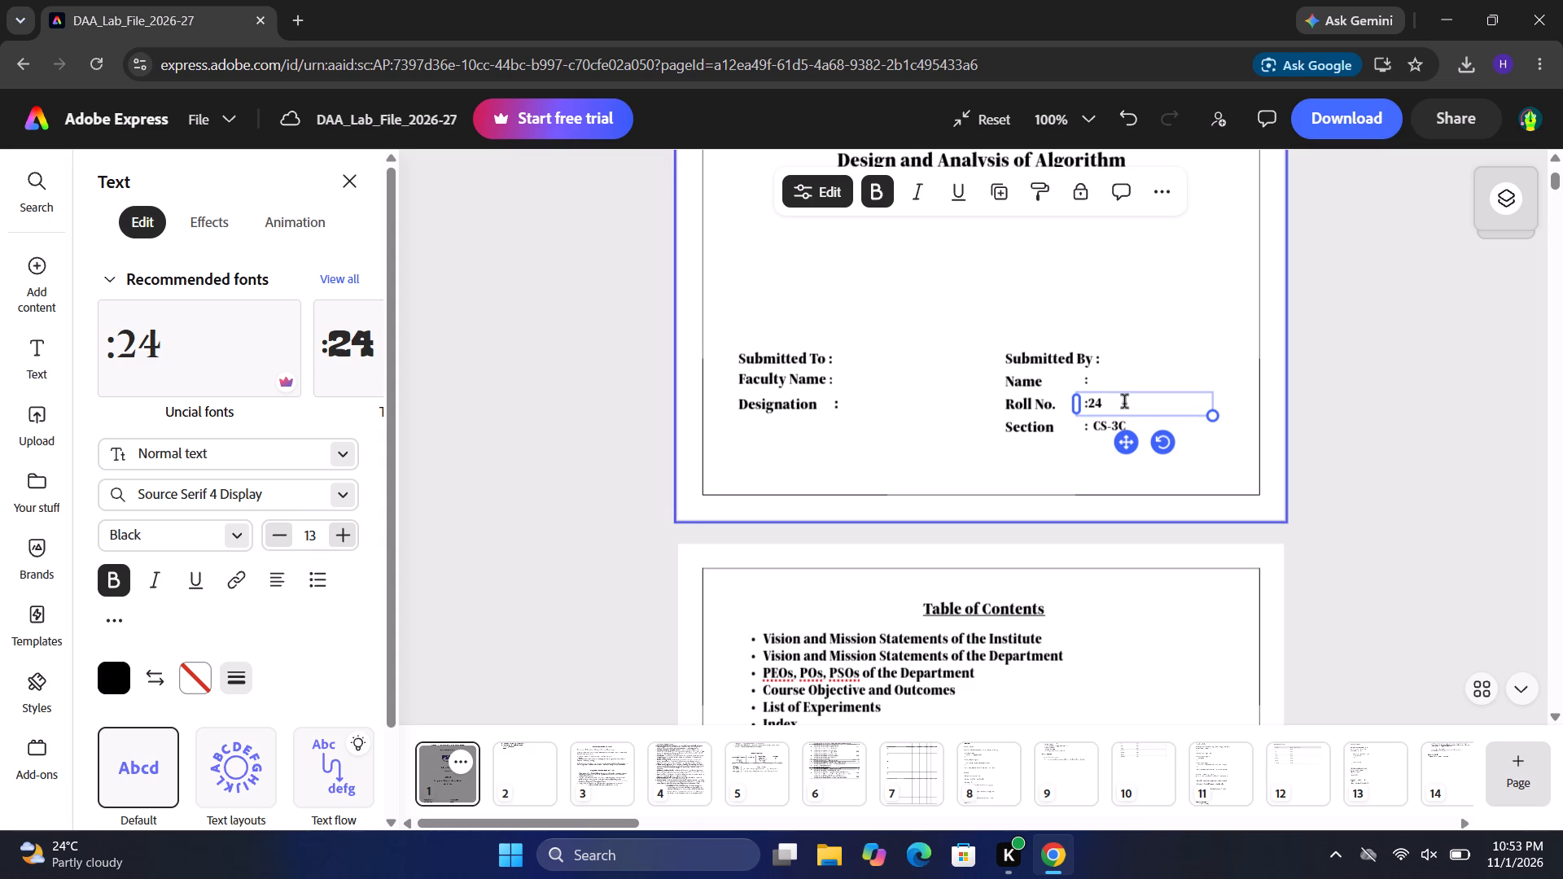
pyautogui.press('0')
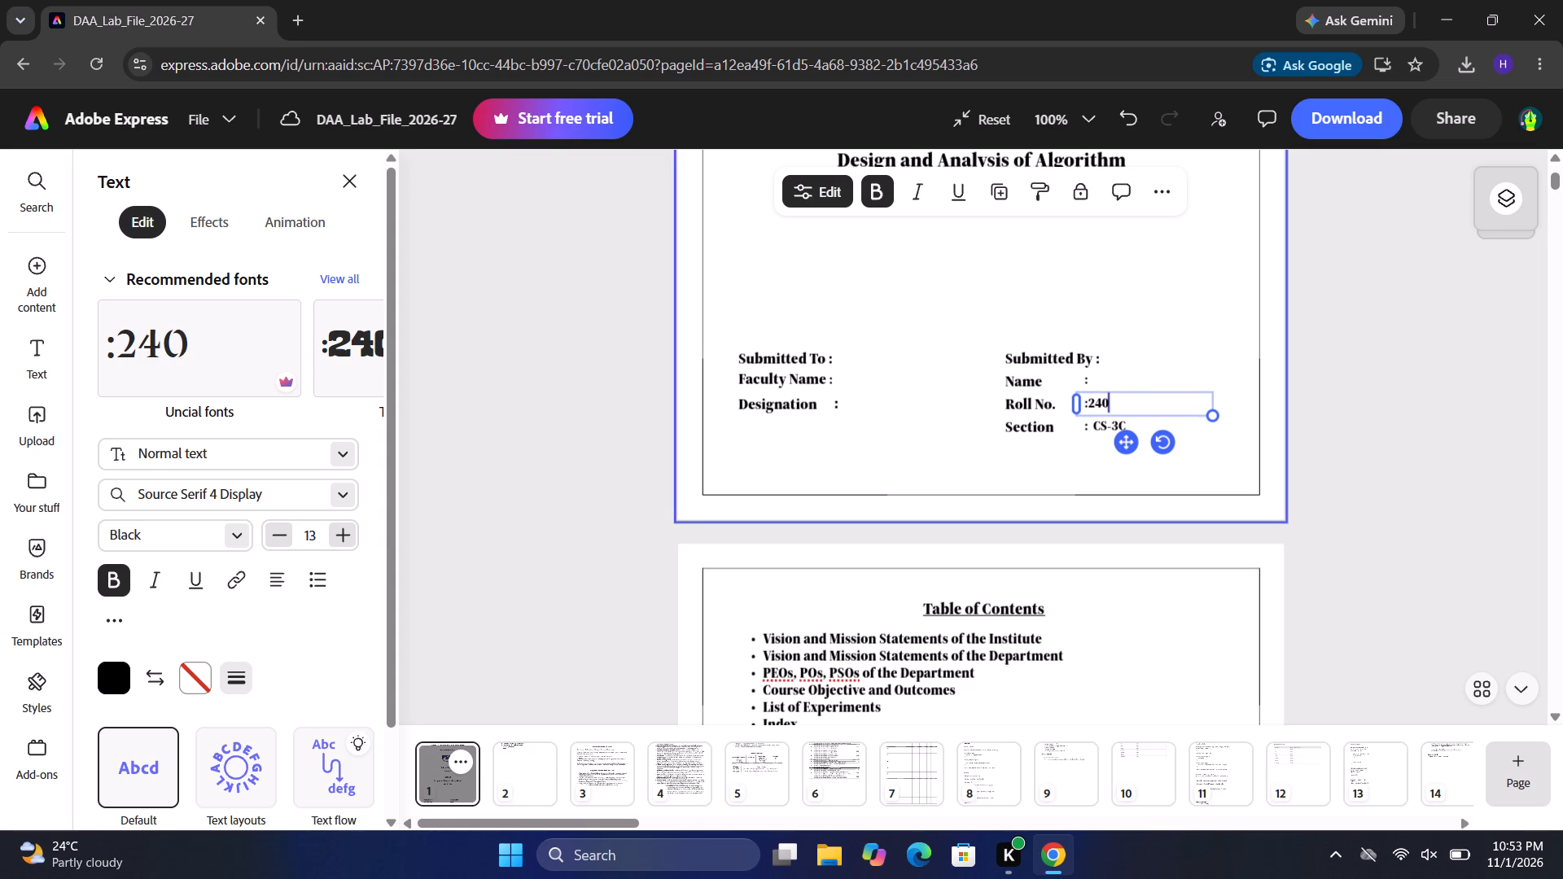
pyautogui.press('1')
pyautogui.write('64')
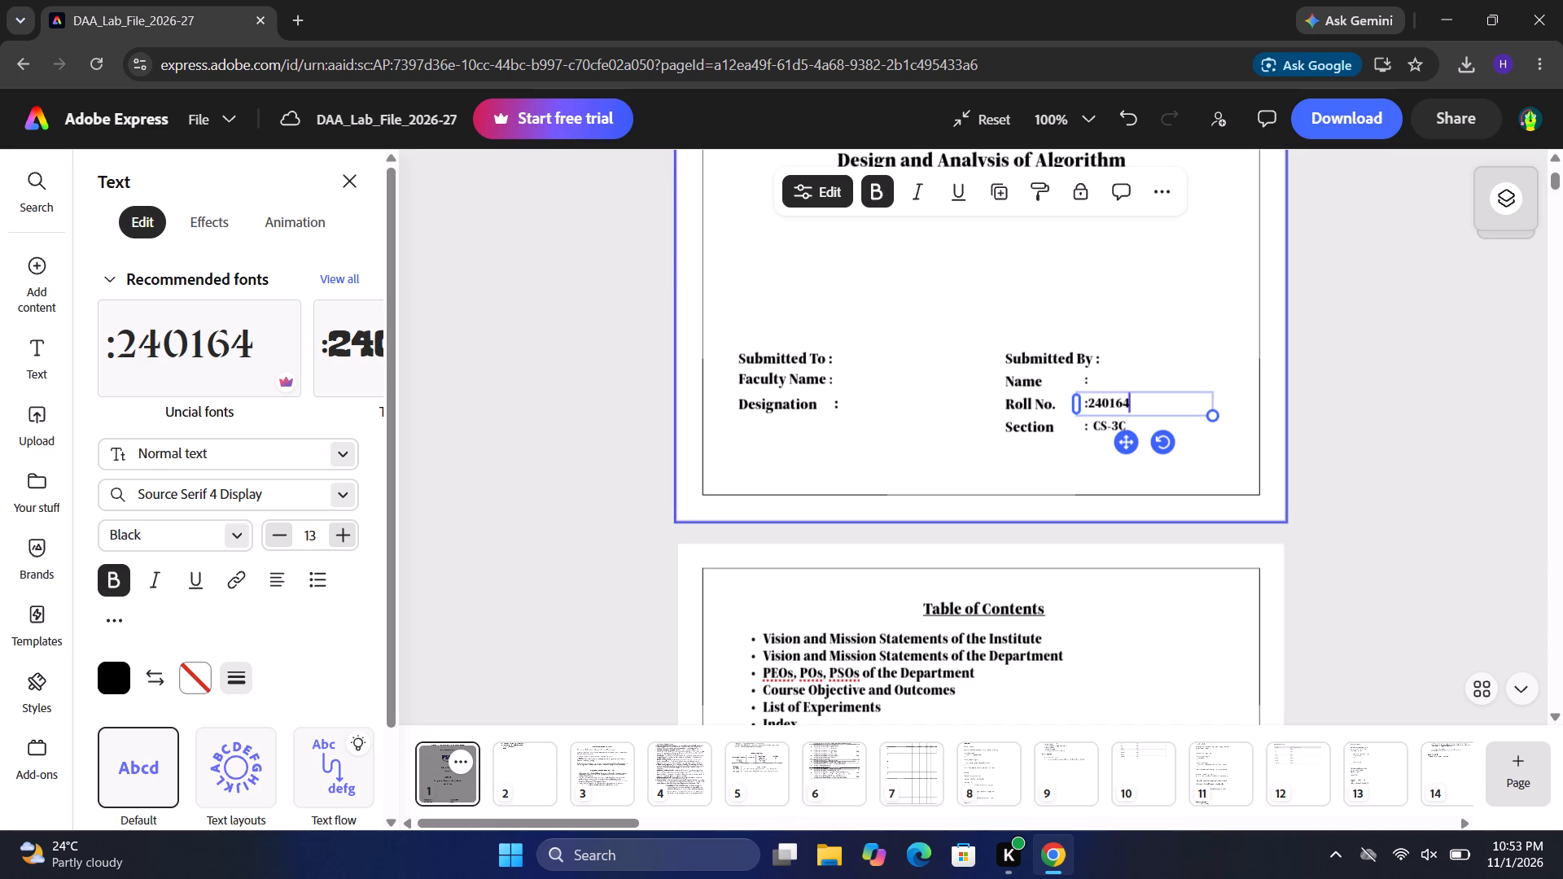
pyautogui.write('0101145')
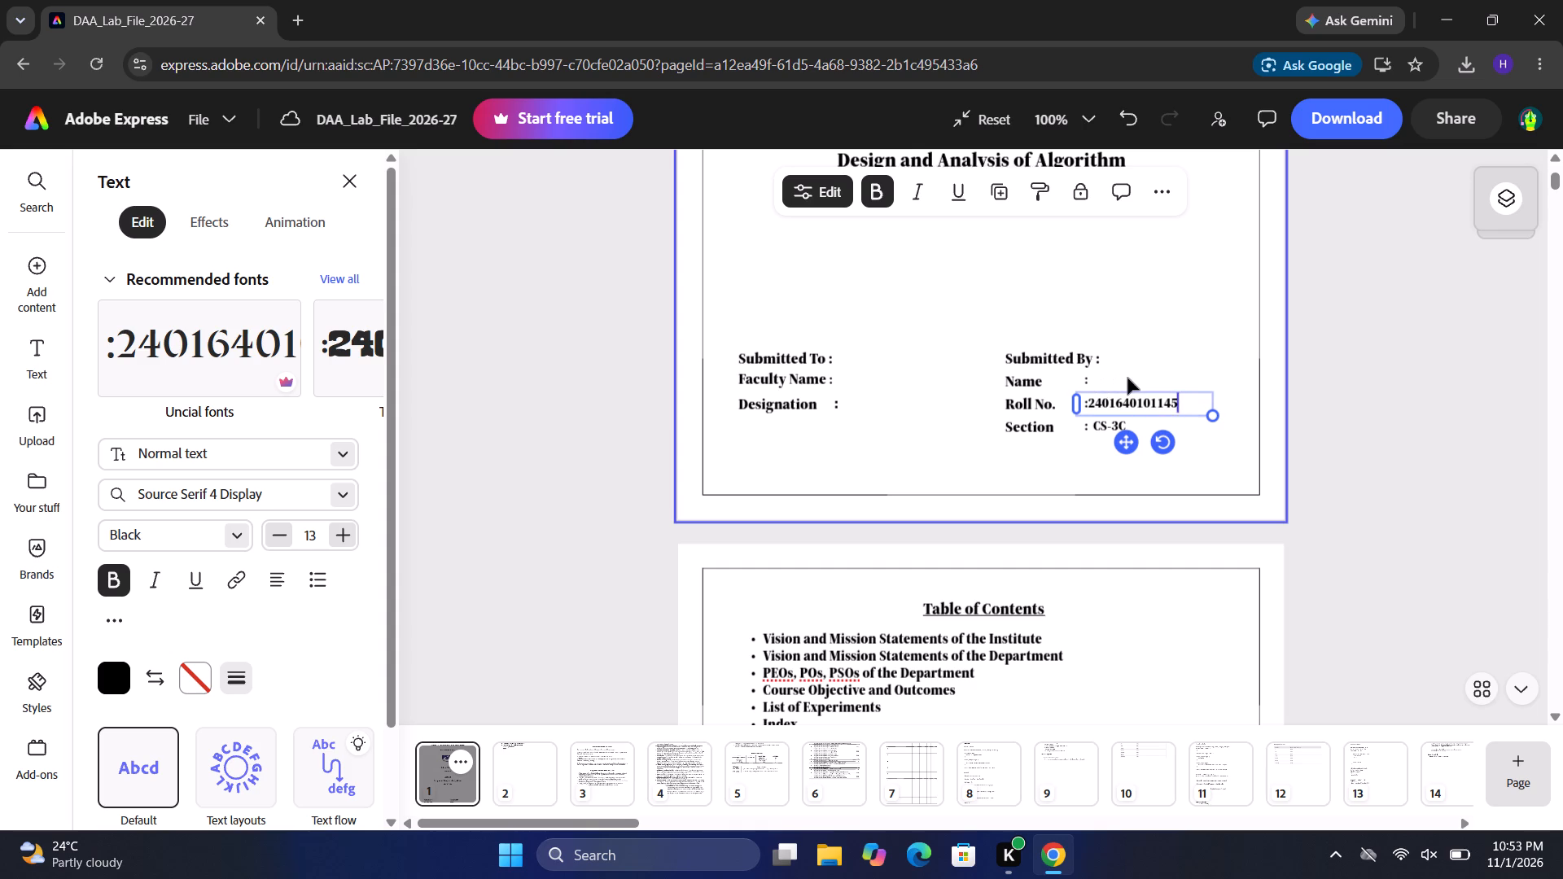
pyautogui.click(1127, 378)
pyautogui.click(1163, 359)
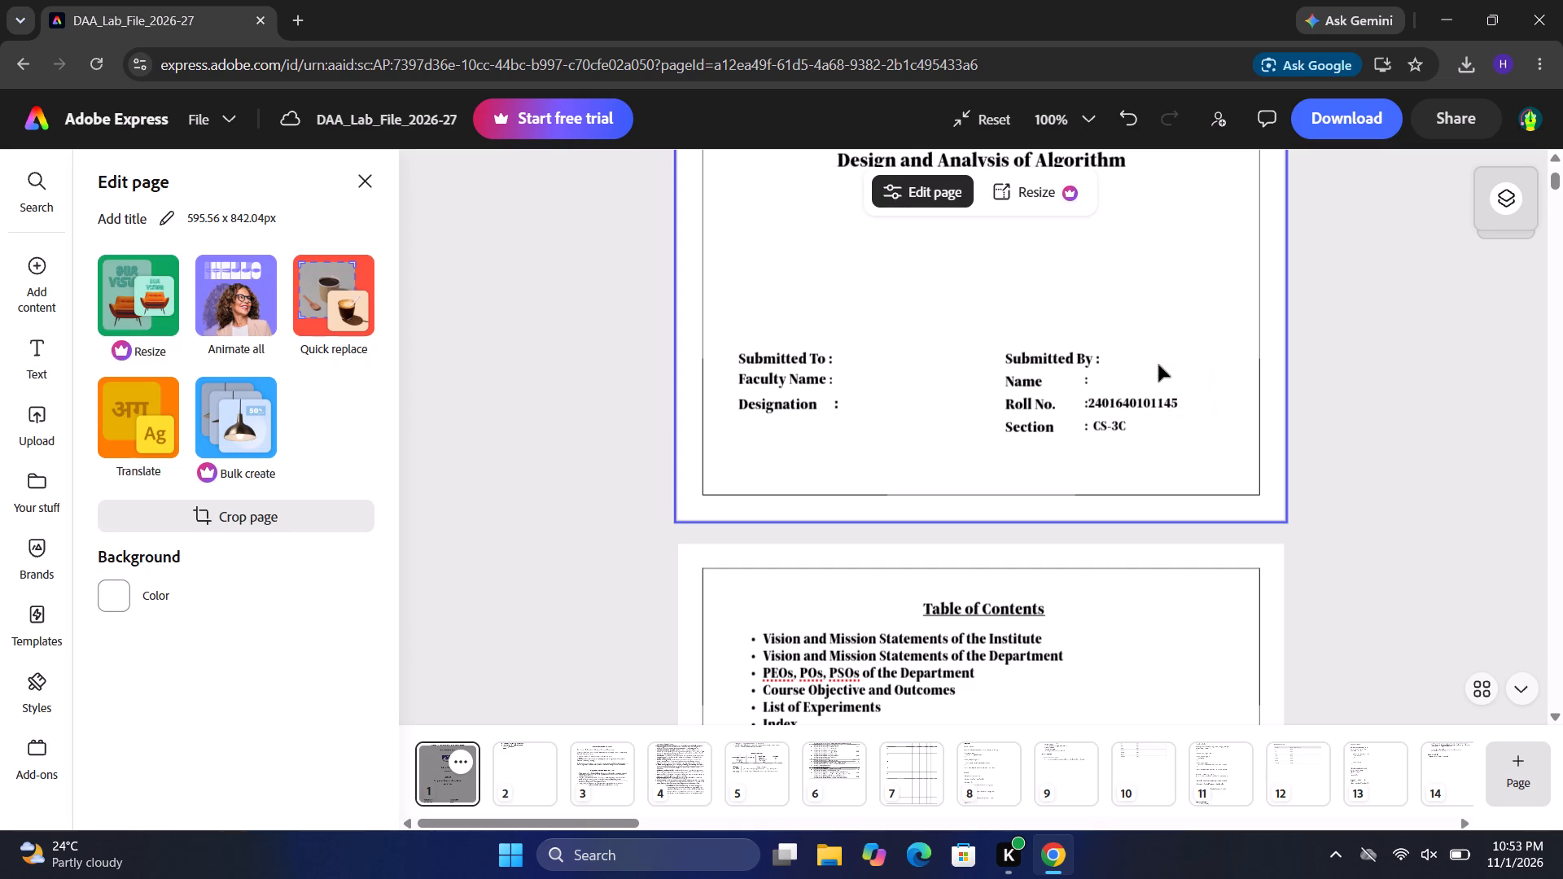
# Enter the student's full name after the colon in the Name field under Submitted By, keeping the text size at 13.
pyautogui.click(1131, 376)
pyautogui.click(1106, 376)
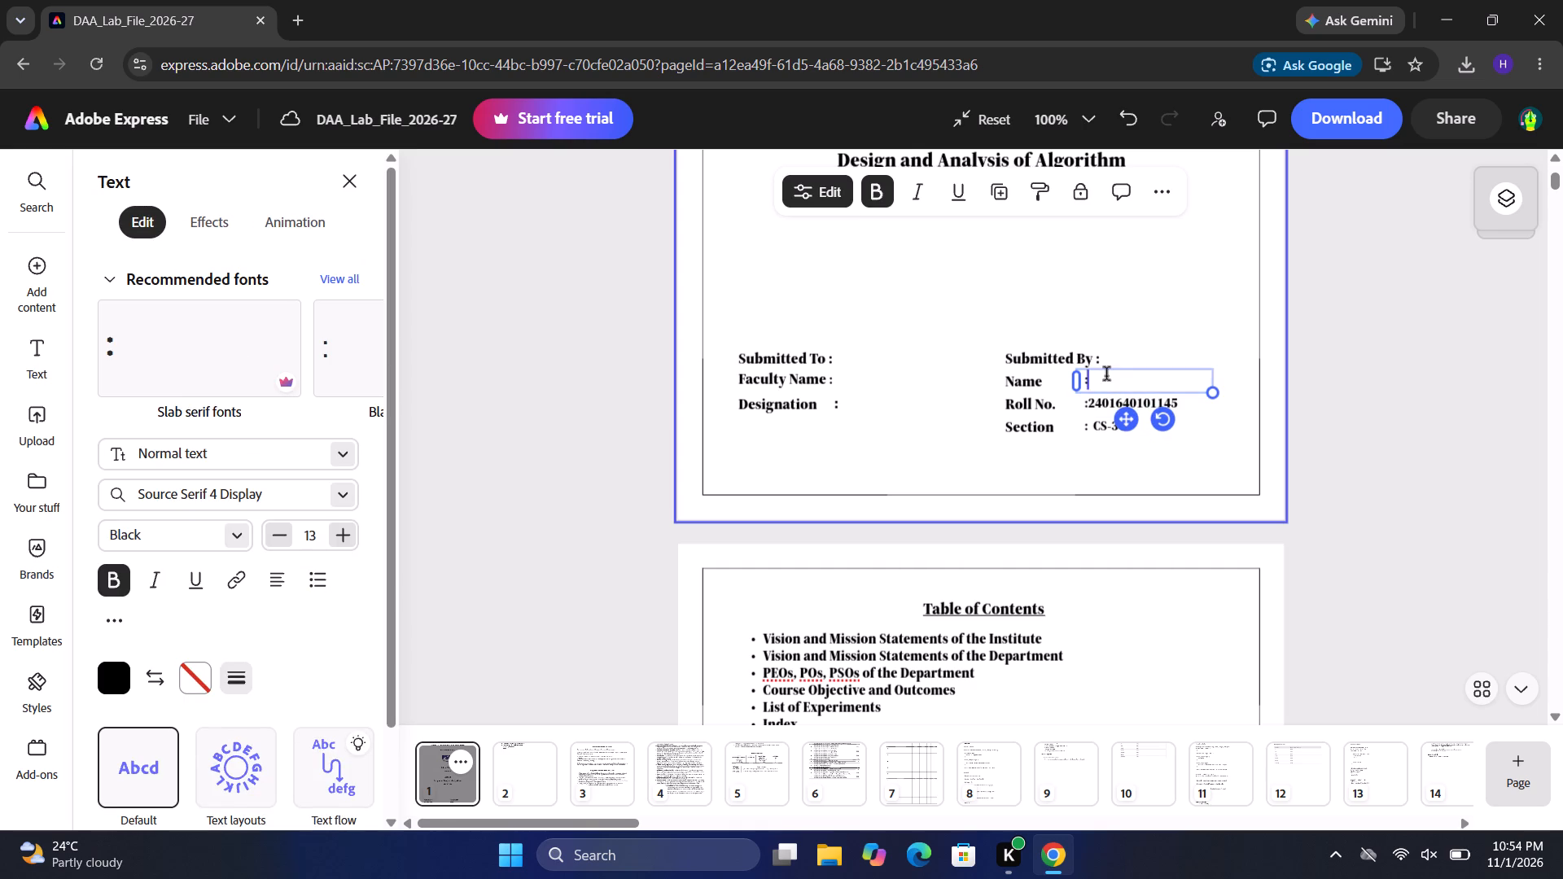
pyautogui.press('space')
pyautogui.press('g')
pyautogui.press('BackSpace')
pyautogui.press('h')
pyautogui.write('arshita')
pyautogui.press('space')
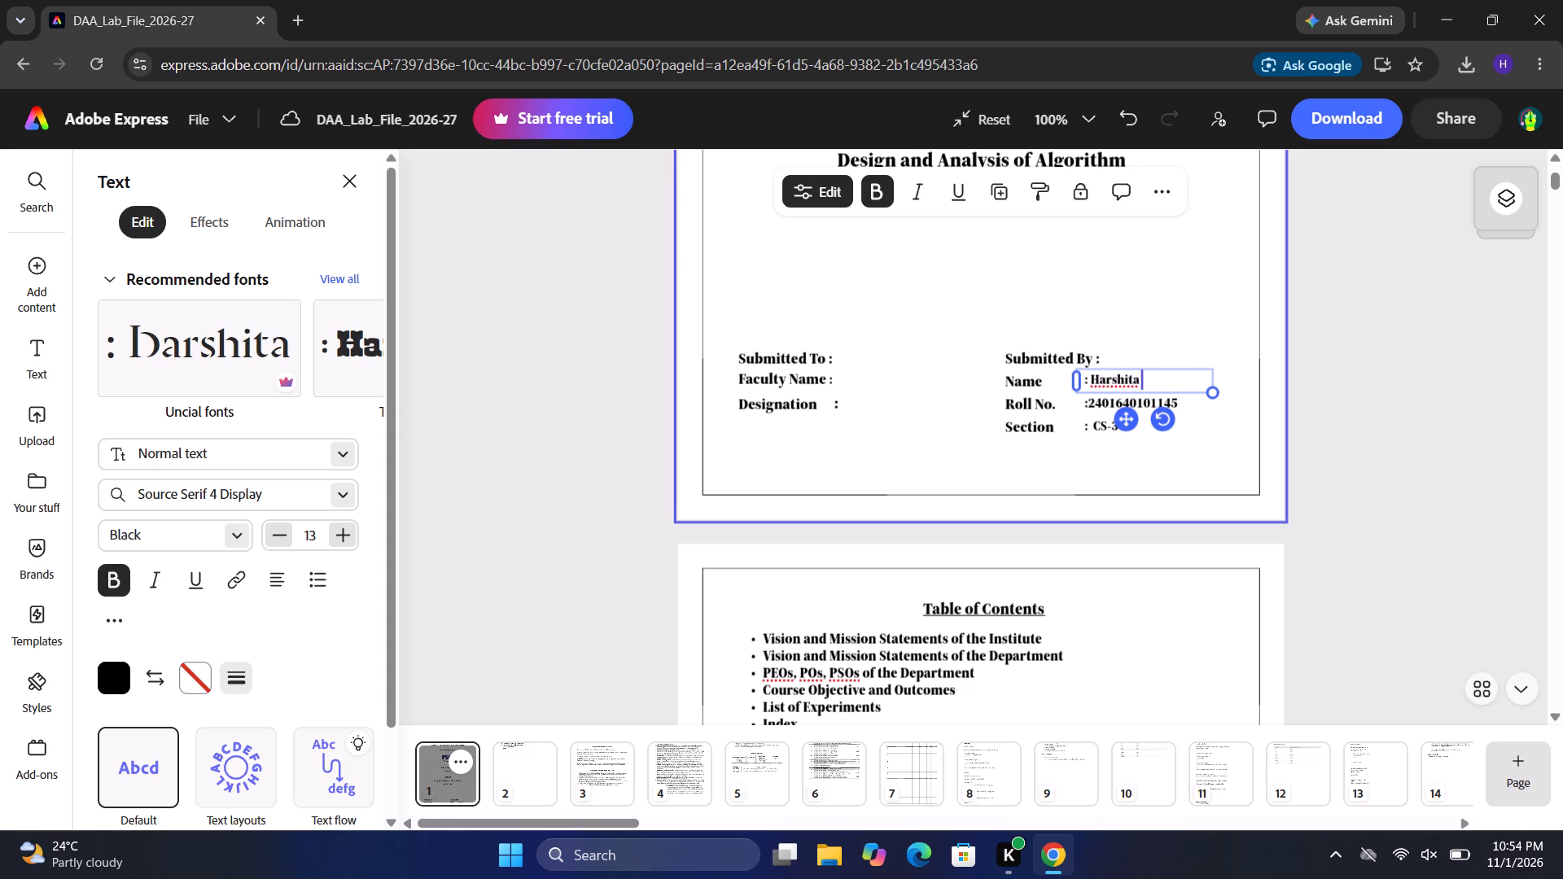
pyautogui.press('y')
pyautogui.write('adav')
pyautogui.click(353, 536)
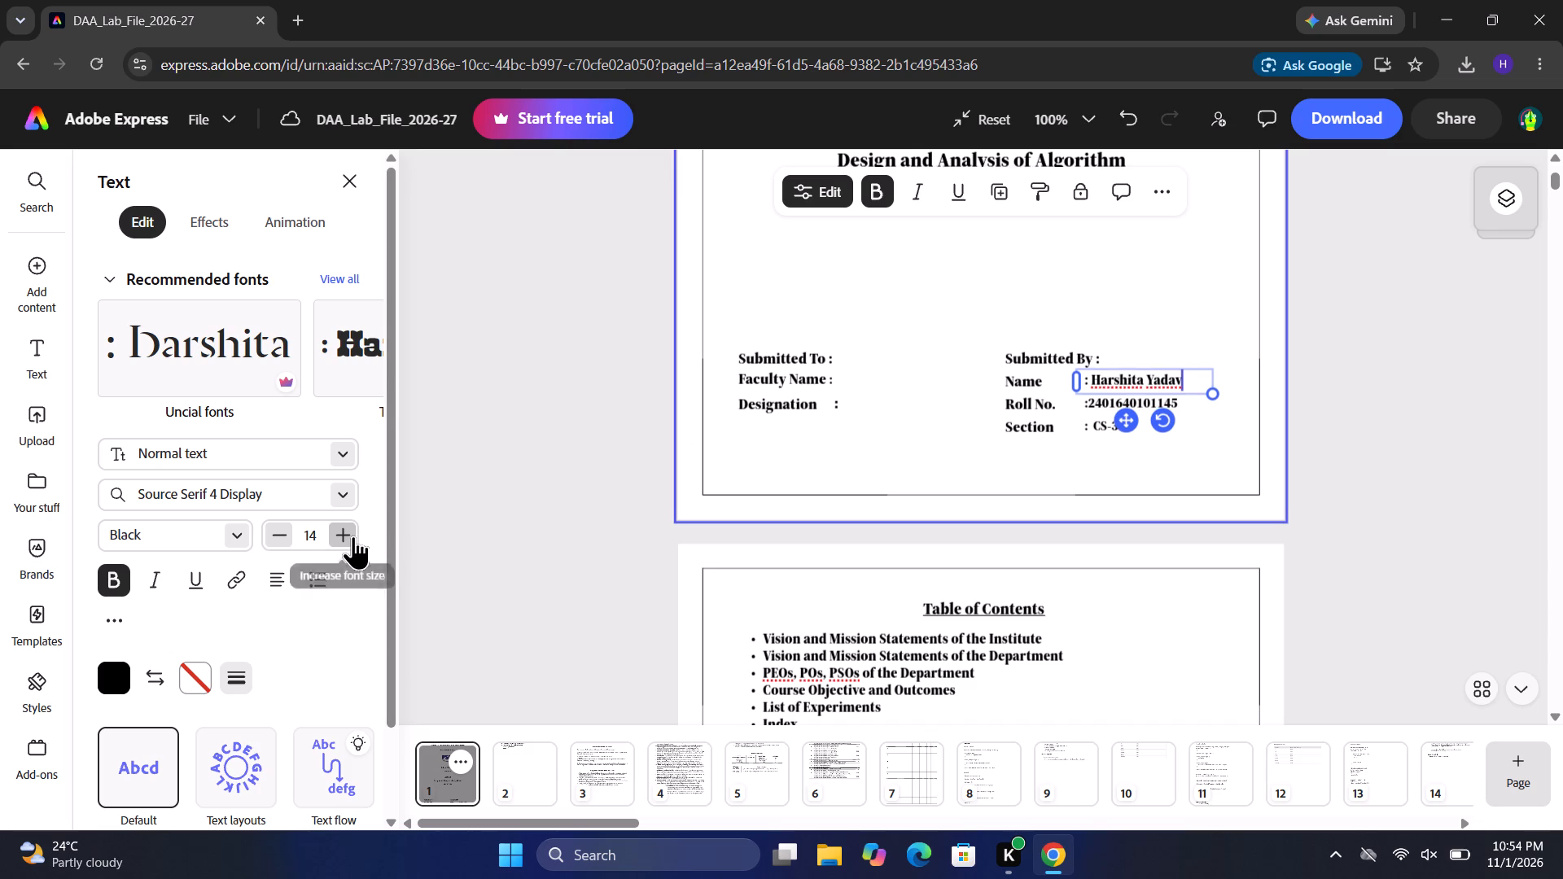
pyautogui.click(290, 531)
pyautogui.click(1206, 277)
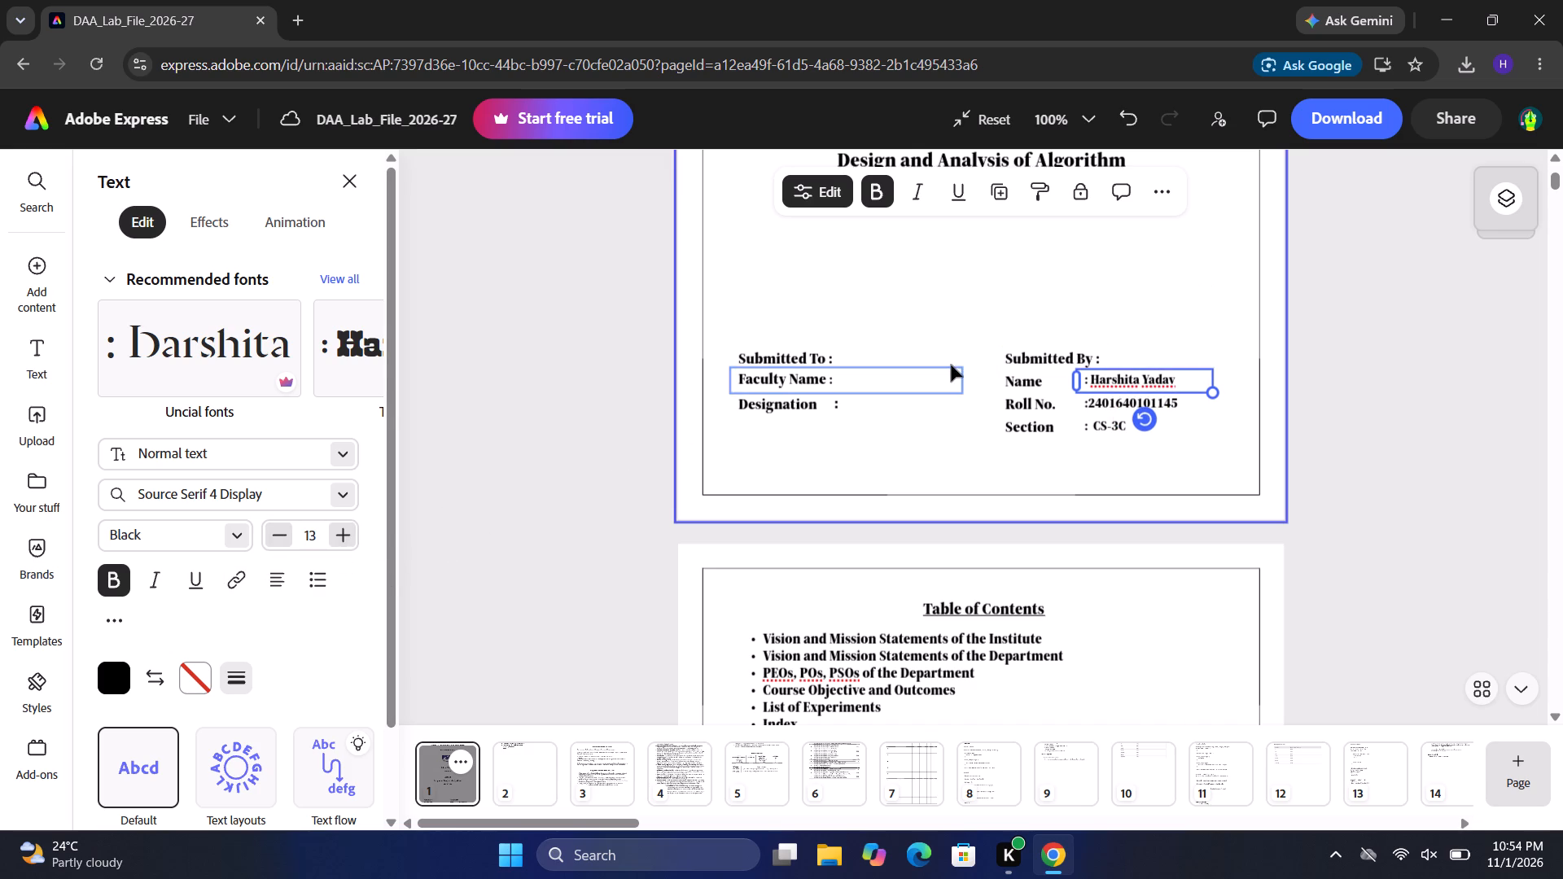
# Enter the faculty member's first name after the colon in the Faculty Name field and set that field's text size to 14.
pyautogui.click(951, 365)
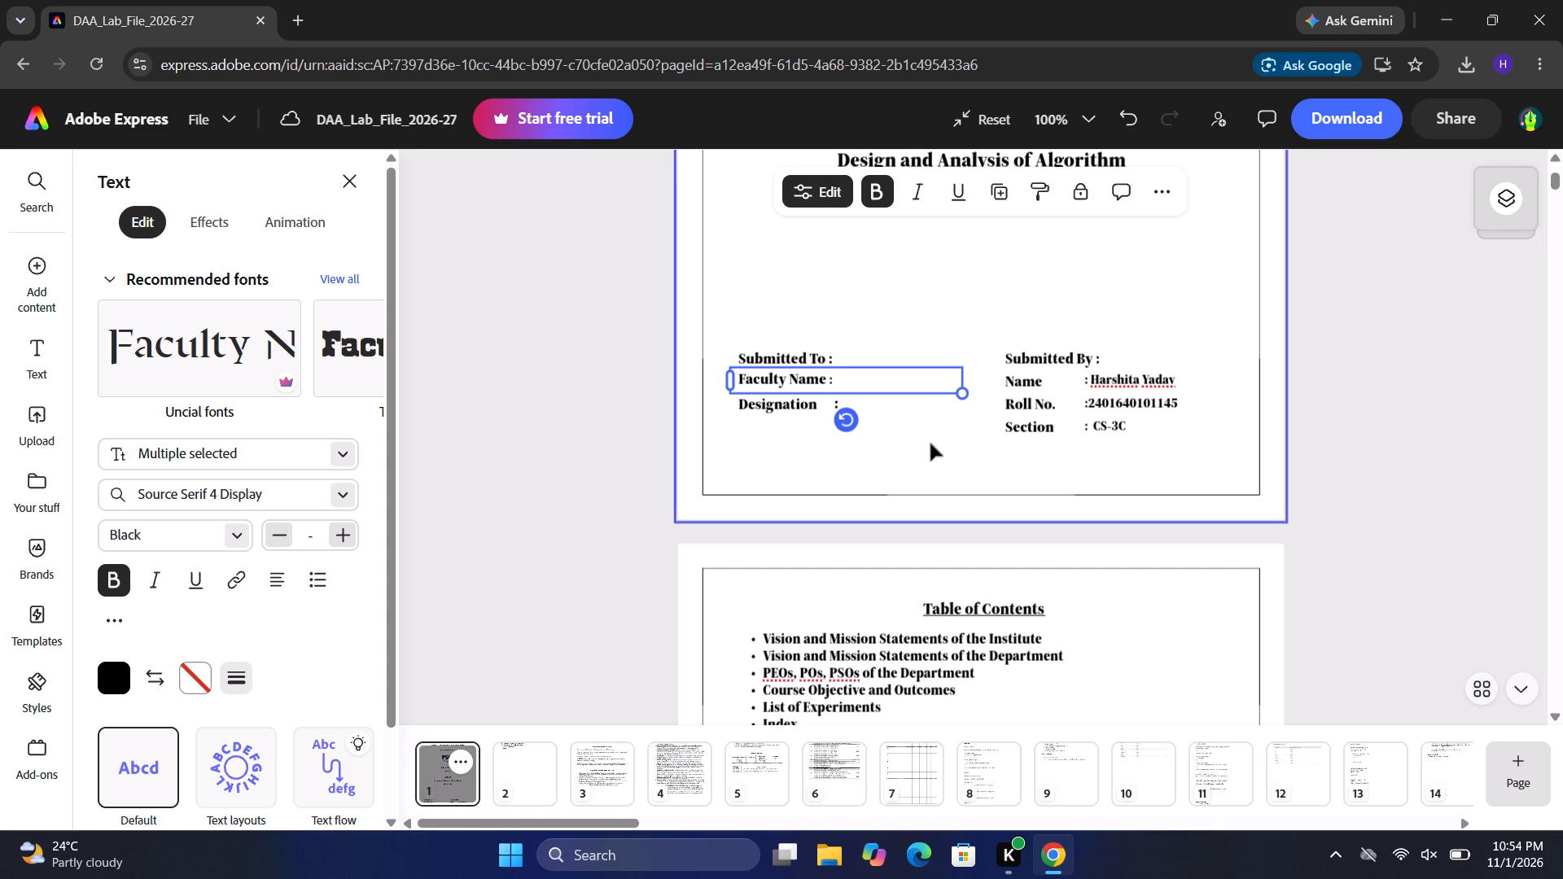
pyautogui.click(900, 379)
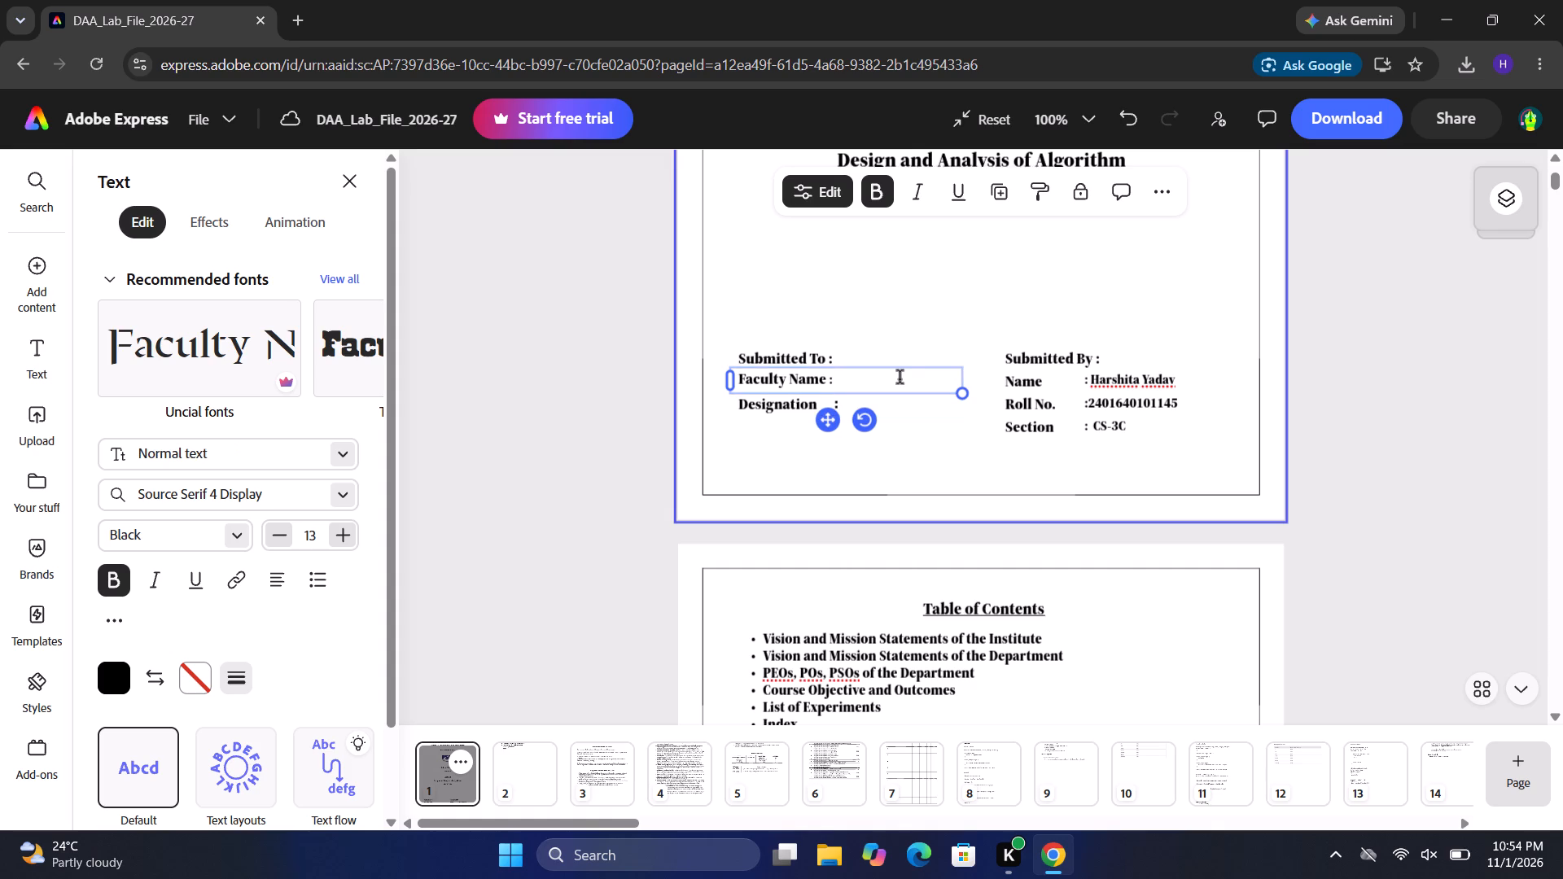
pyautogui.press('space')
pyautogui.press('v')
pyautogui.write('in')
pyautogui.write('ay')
pyautogui.click(345, 532)
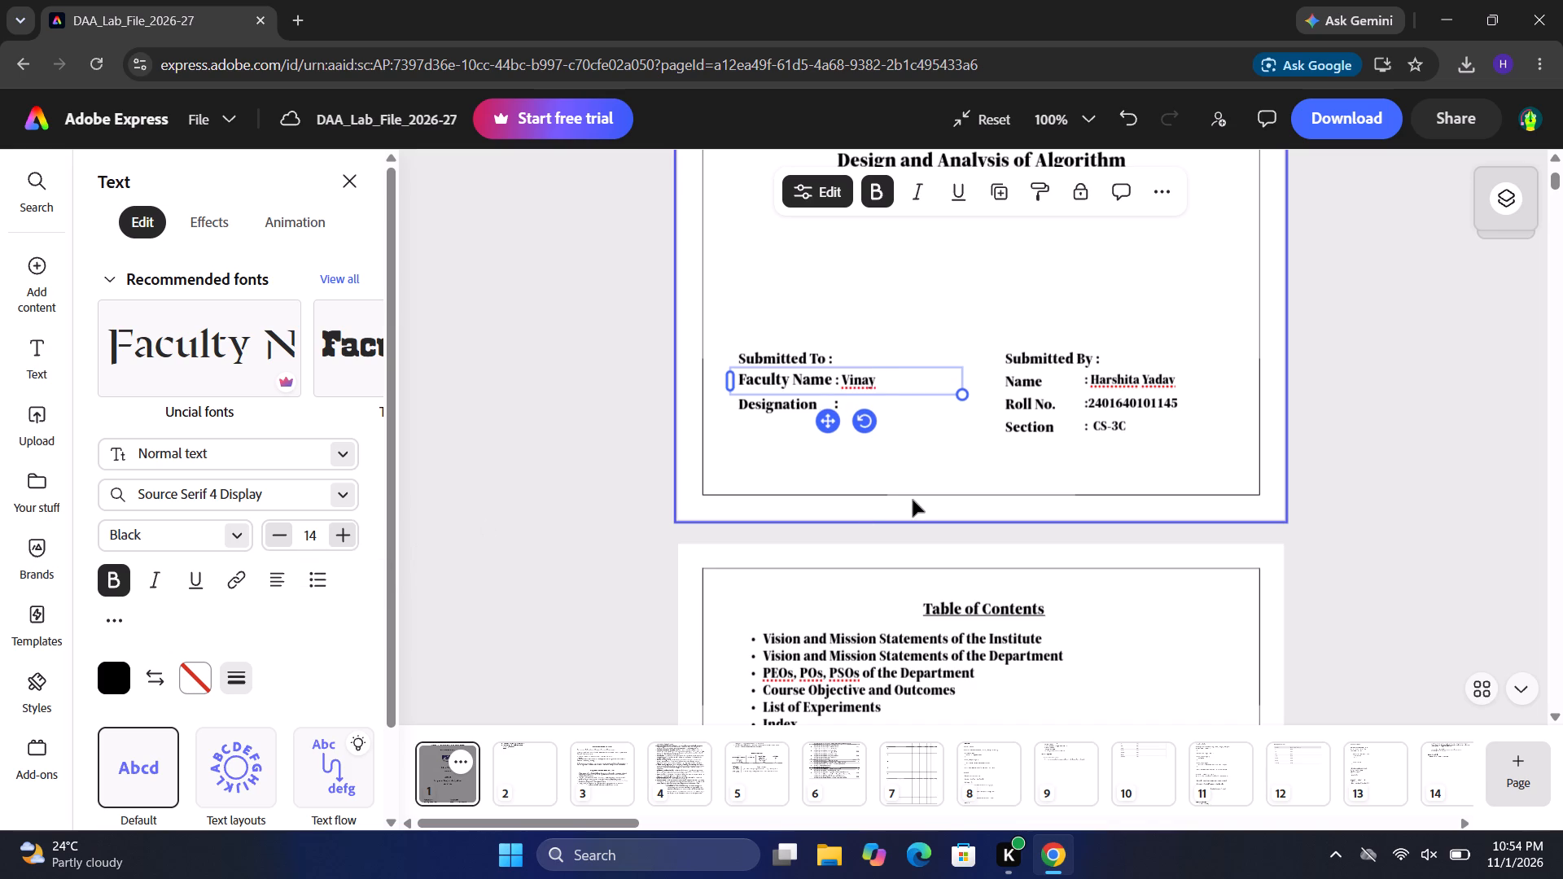
# Add the faculty member's surname after the first name in the cover page's Faculty Name field, separated by a space.
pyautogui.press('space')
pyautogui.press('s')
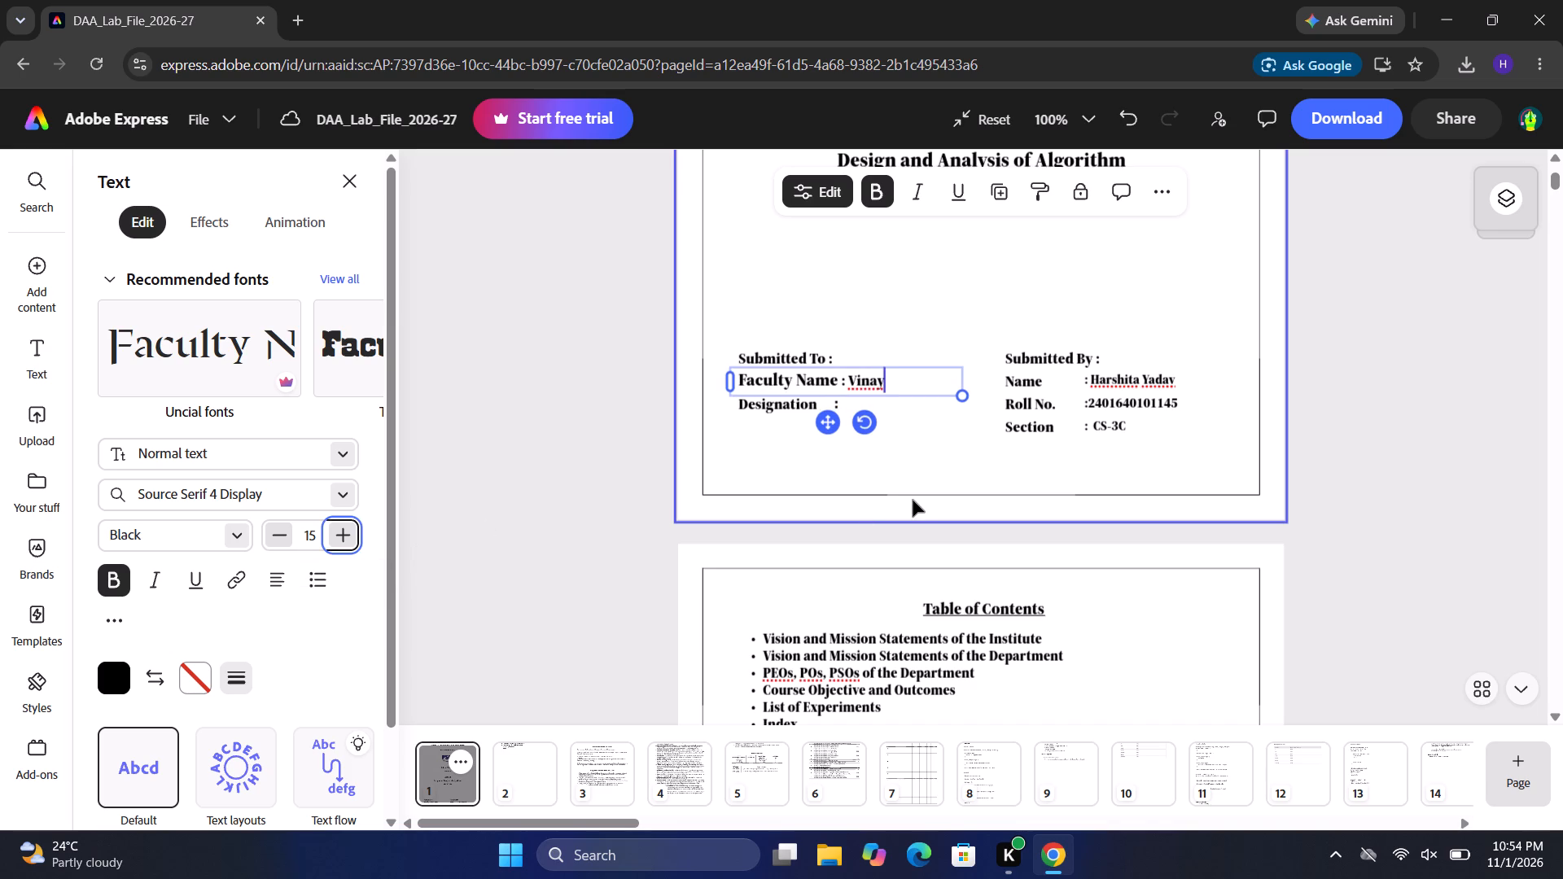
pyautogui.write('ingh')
pyautogui.click(908, 386)
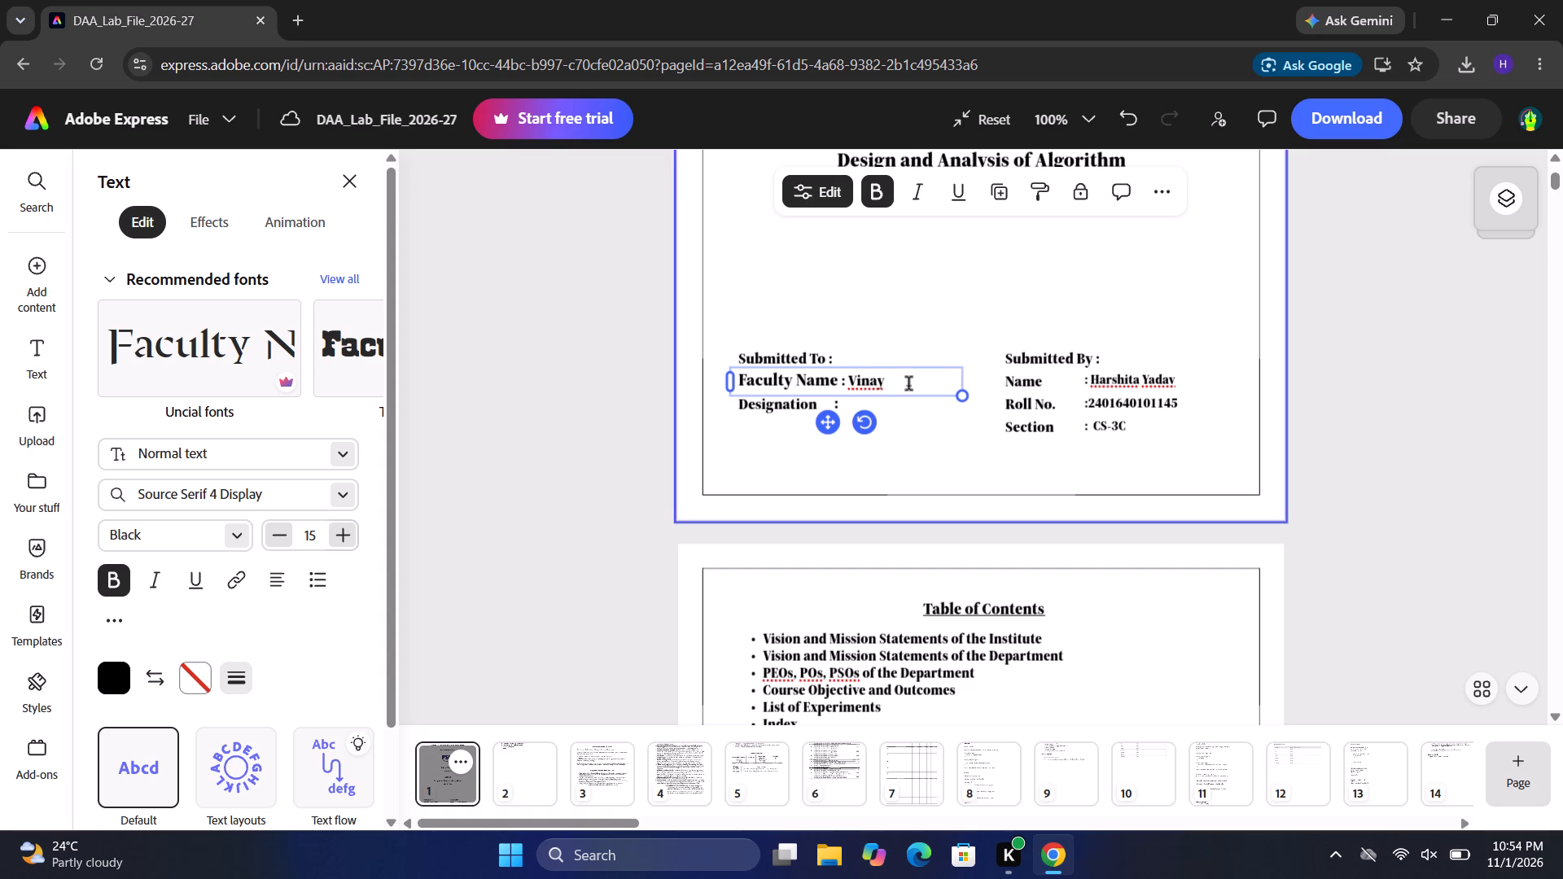
pyautogui.click(895, 386)
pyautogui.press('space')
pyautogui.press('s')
pyautogui.press('BackSpace')
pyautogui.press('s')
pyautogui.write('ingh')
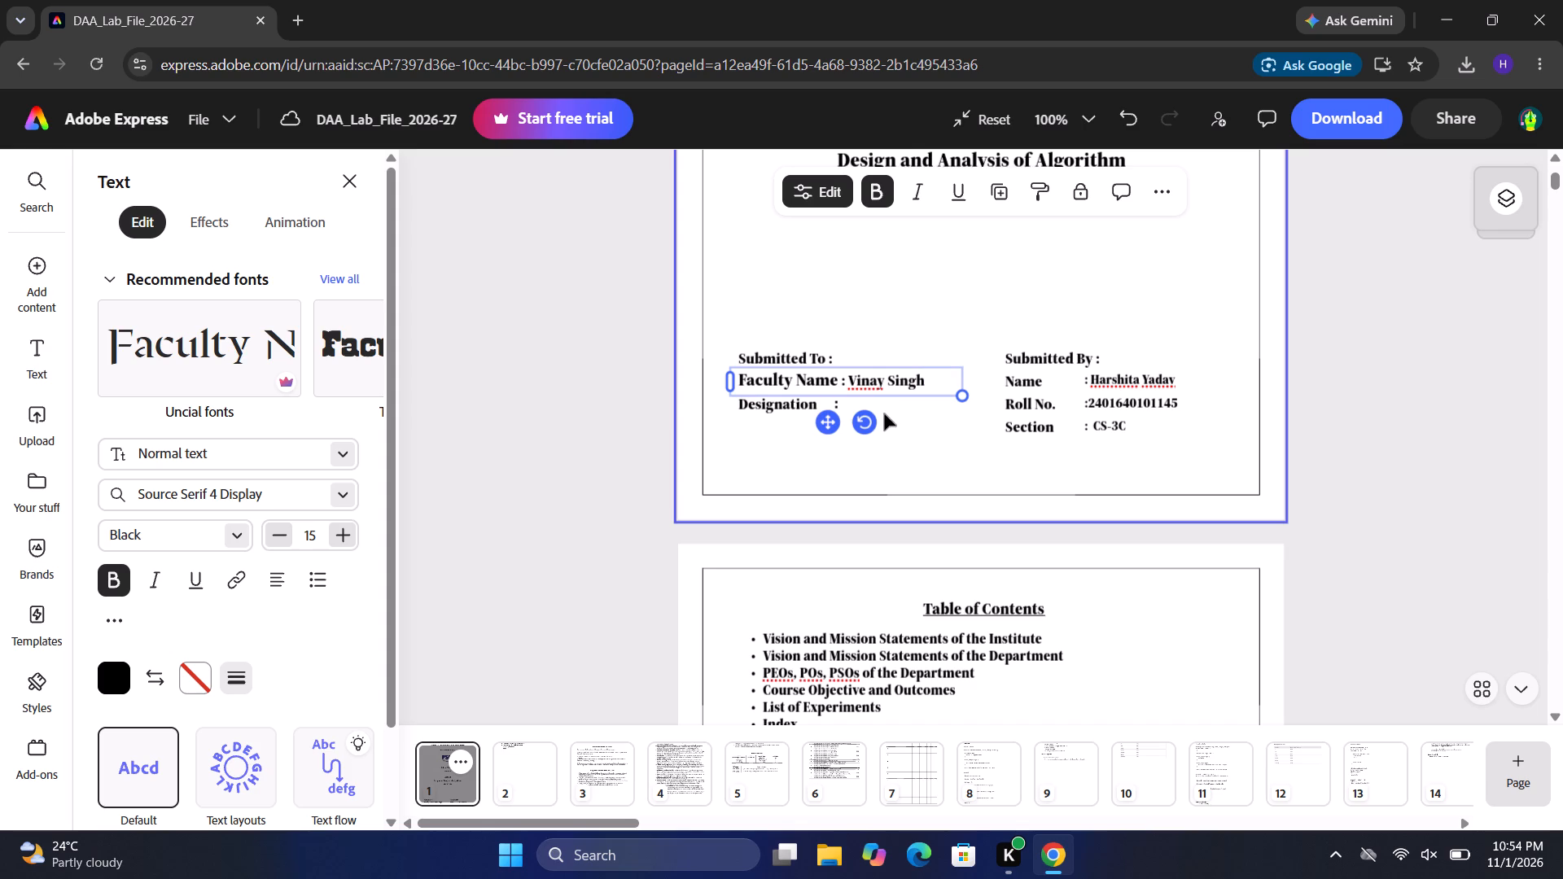
pyautogui.click(888, 425)
pyautogui.click(884, 425)
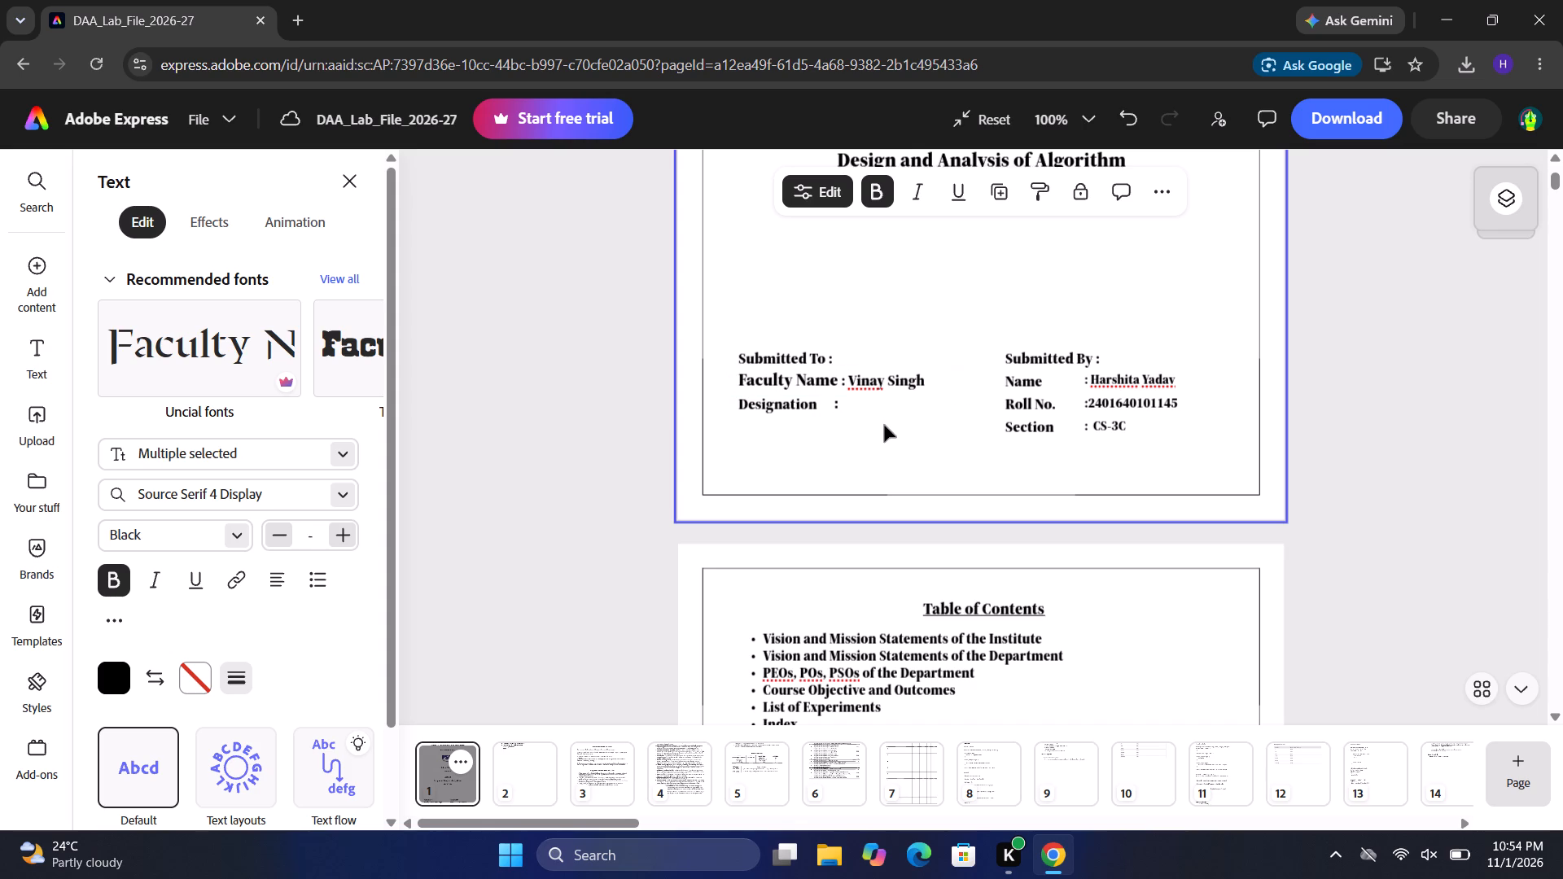
# Move the colon text box from the Designation line up onto the Faculty Name line.
pyautogui.click(875, 410)
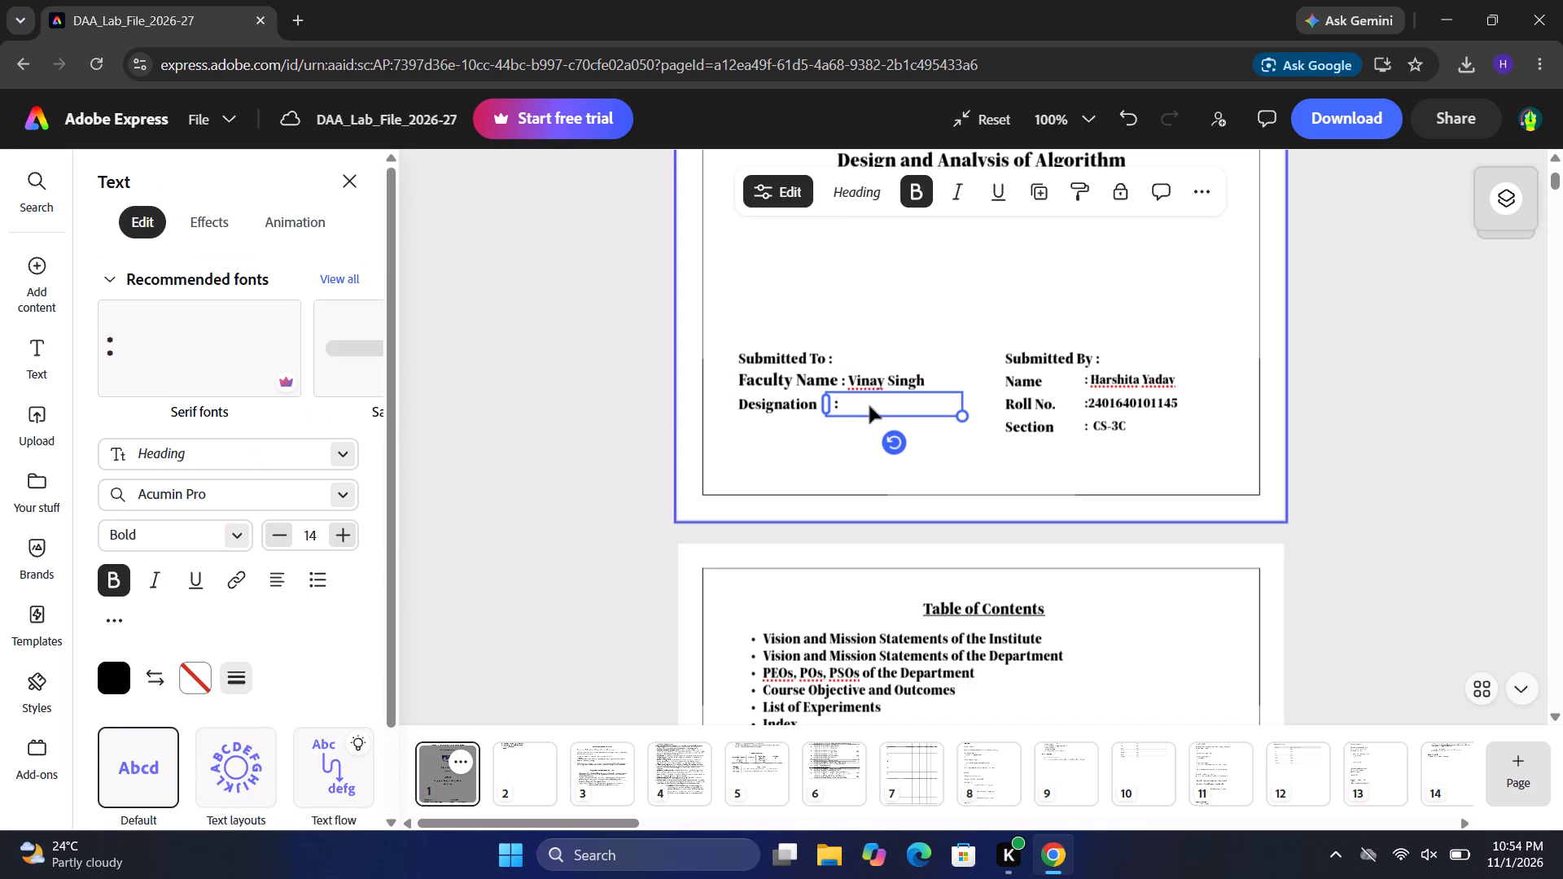
pyautogui.click(869, 406)
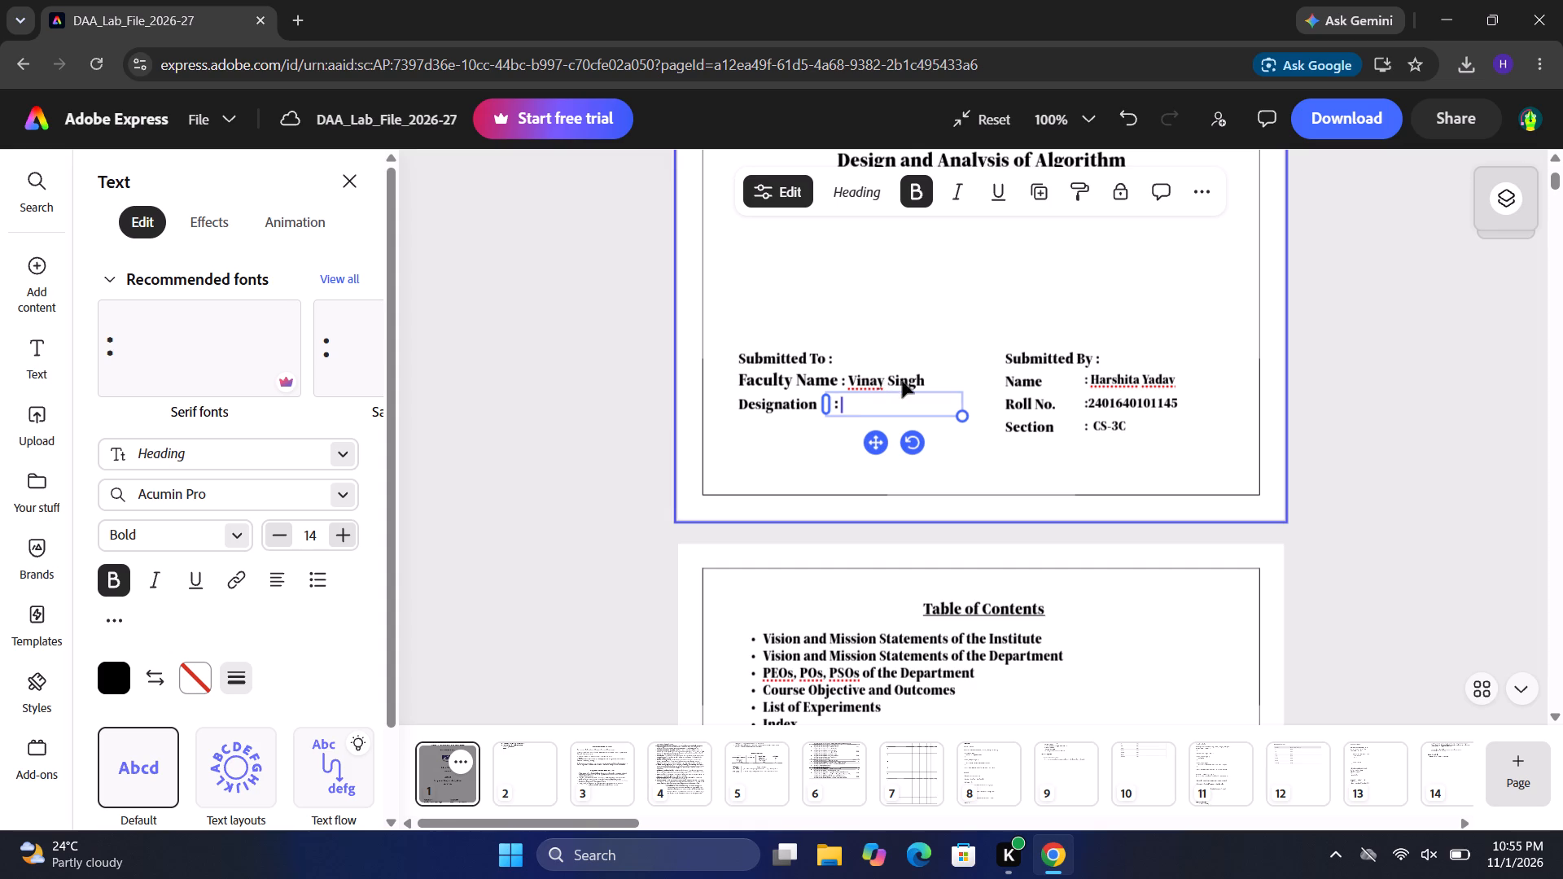
pyautogui.moveTo(917, 390); pyautogui.dragTo(884, 369)
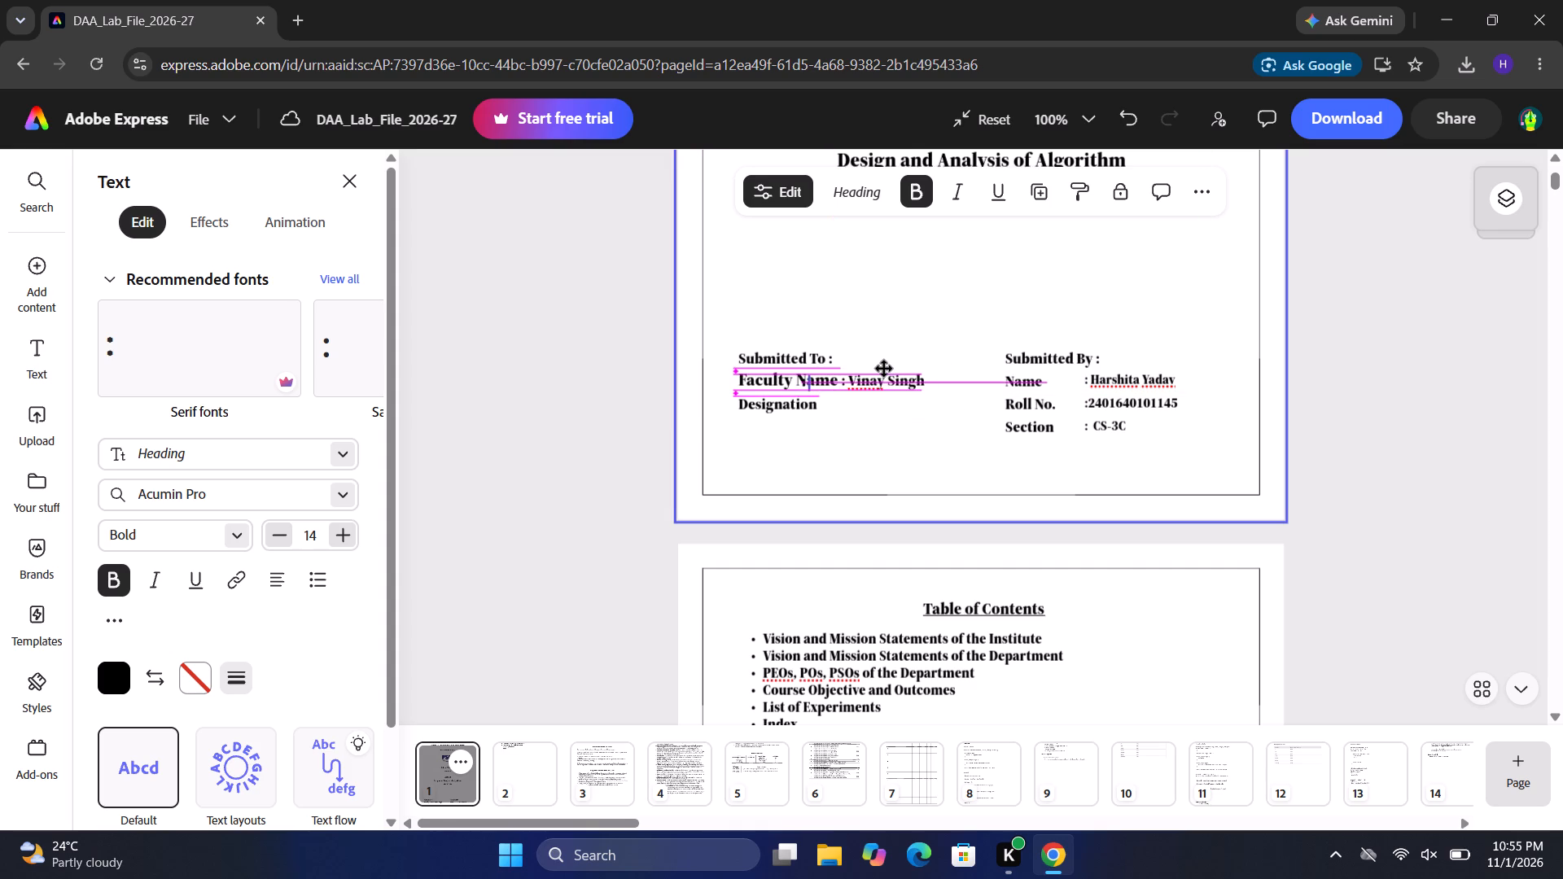
pyautogui.moveTo(884, 369); pyautogui.dragTo(894, 356)
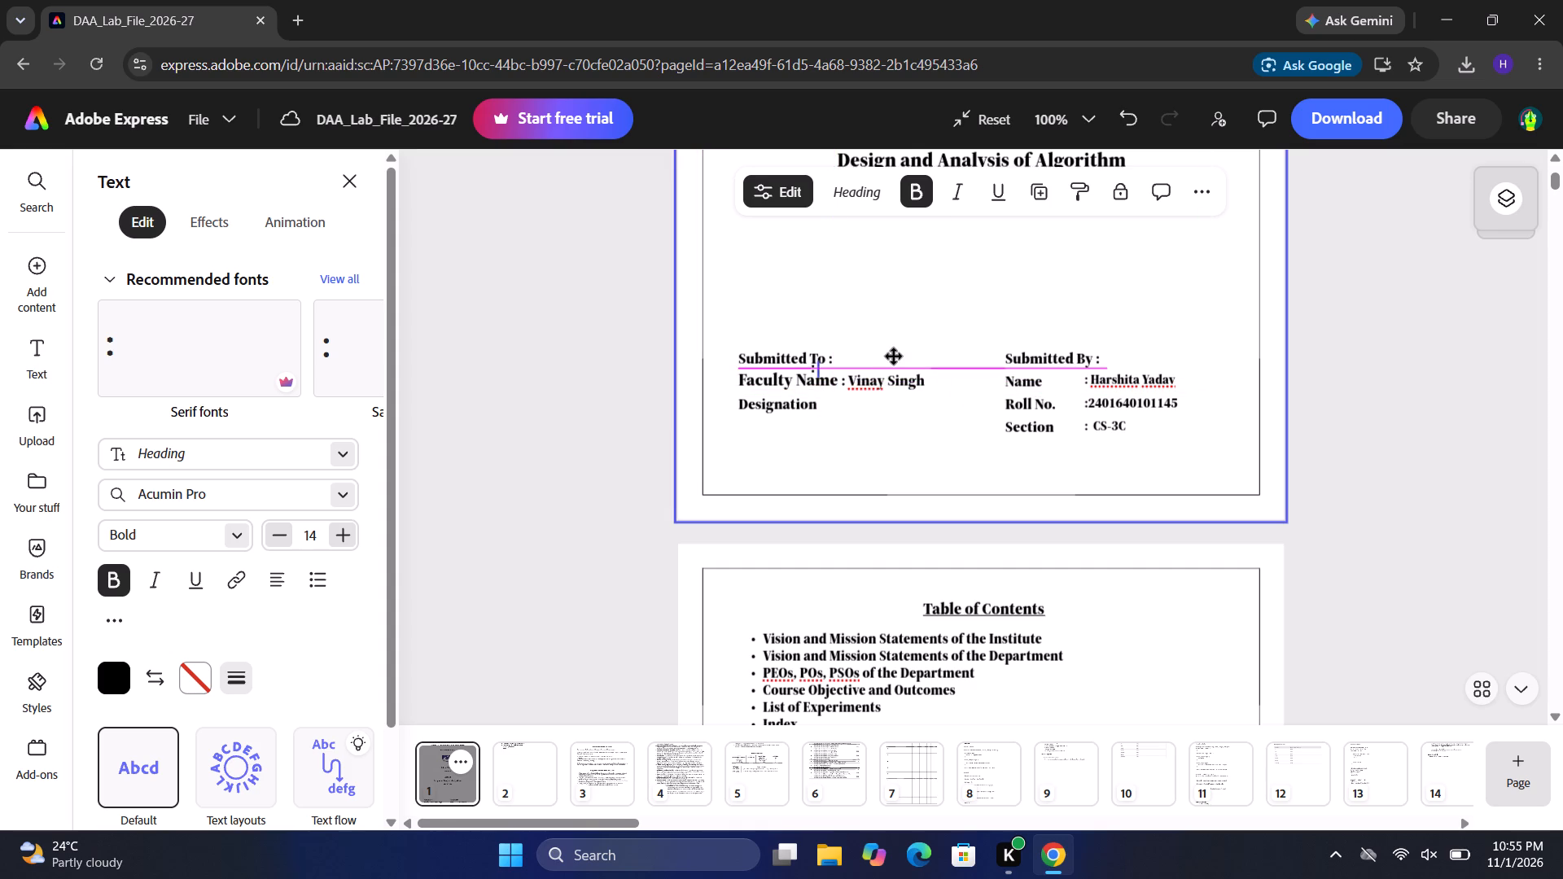
pyautogui.moveTo(894, 356); pyautogui.dragTo(892, 367)
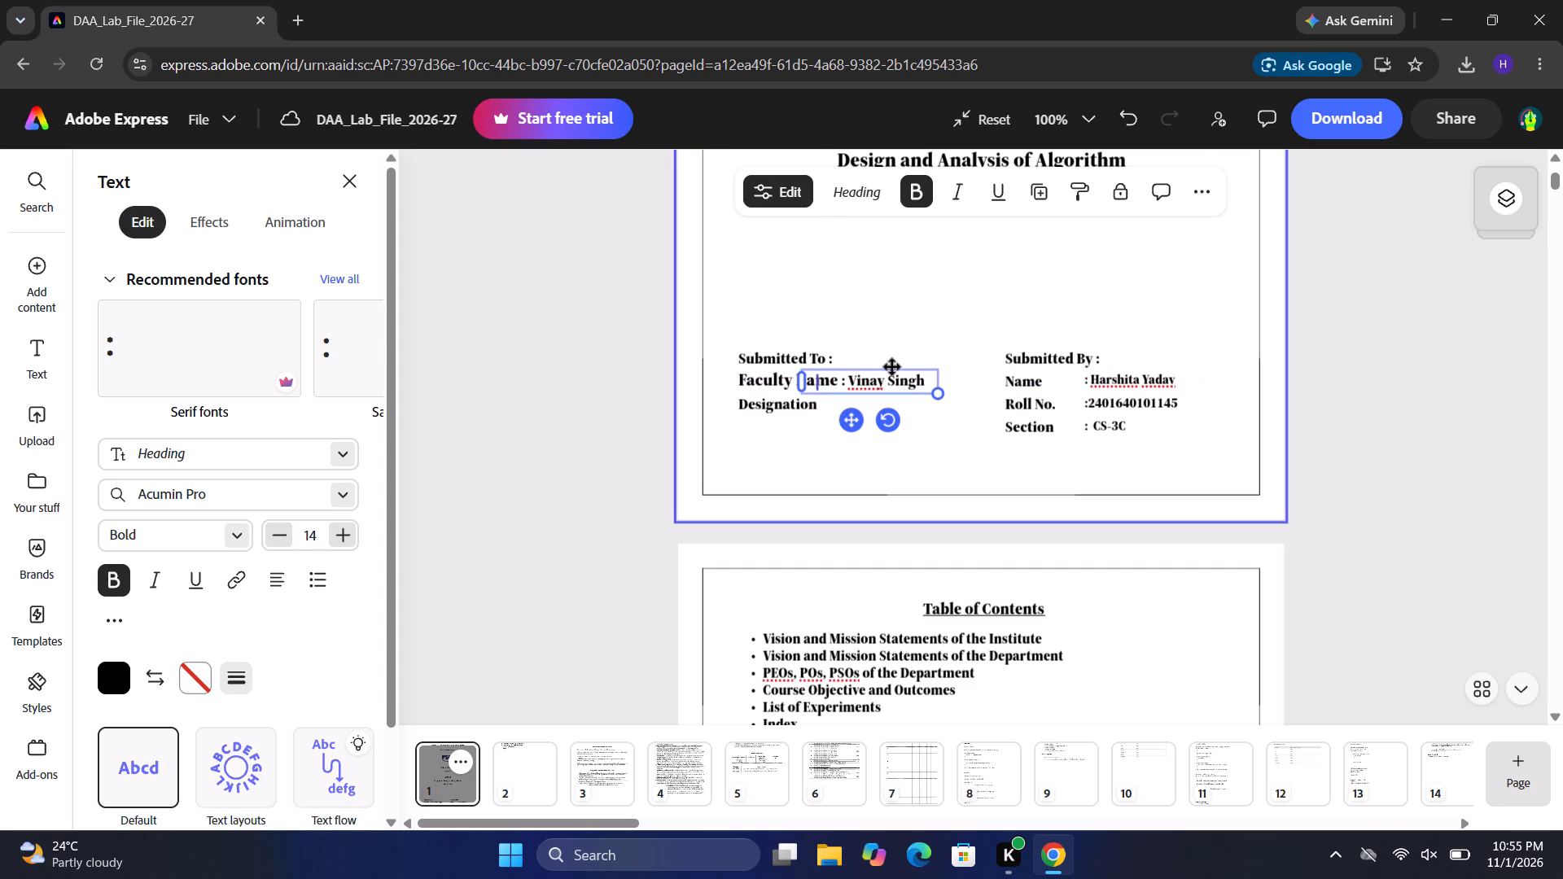
pyautogui.click(870, 443)
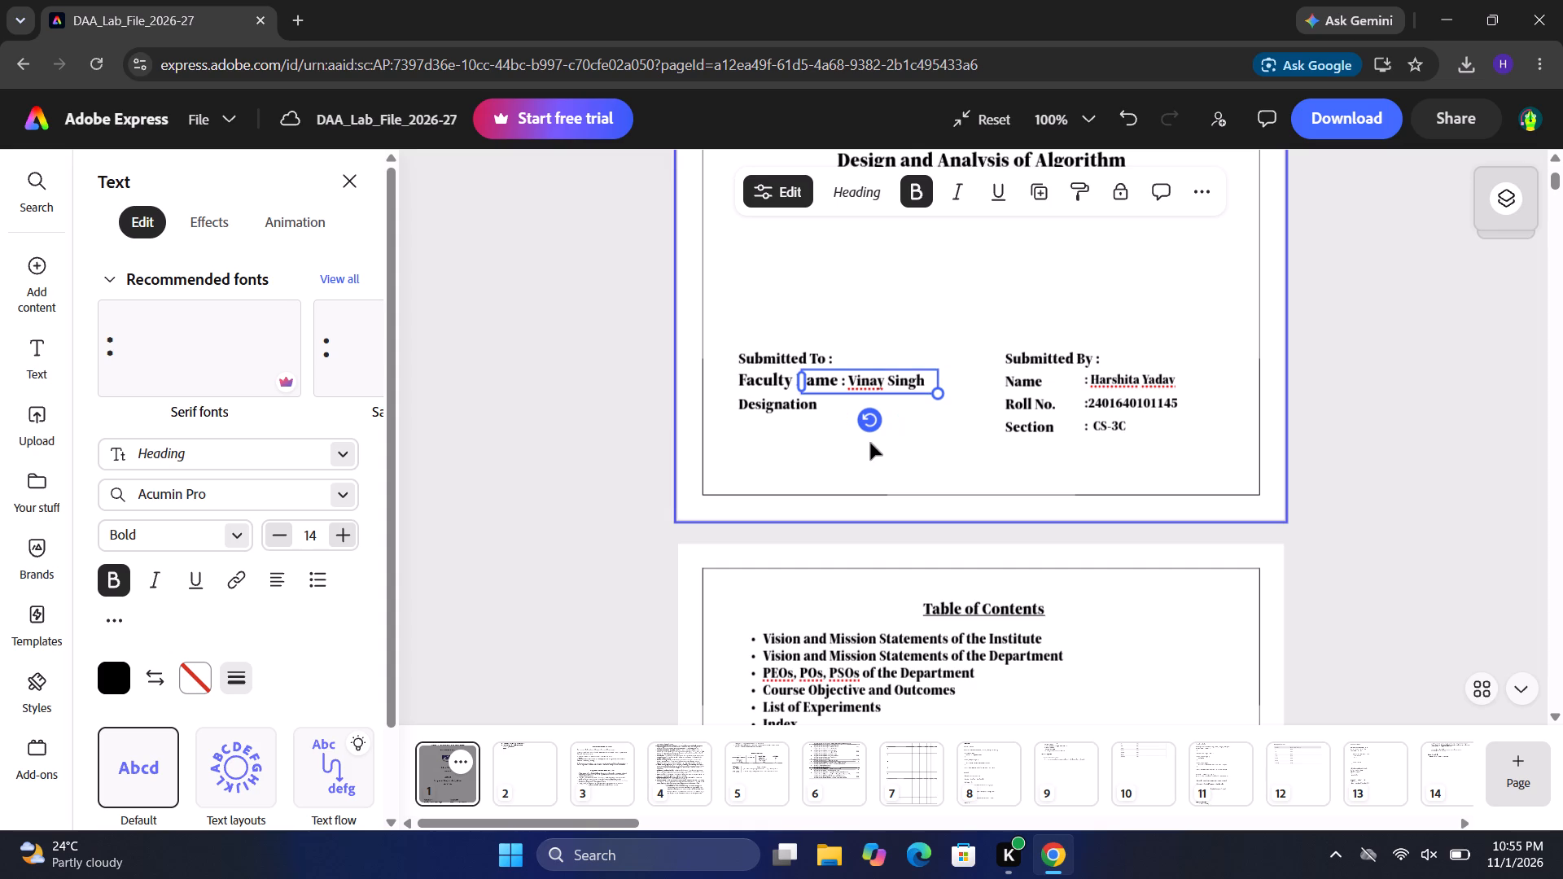
pyautogui.click(895, 343)
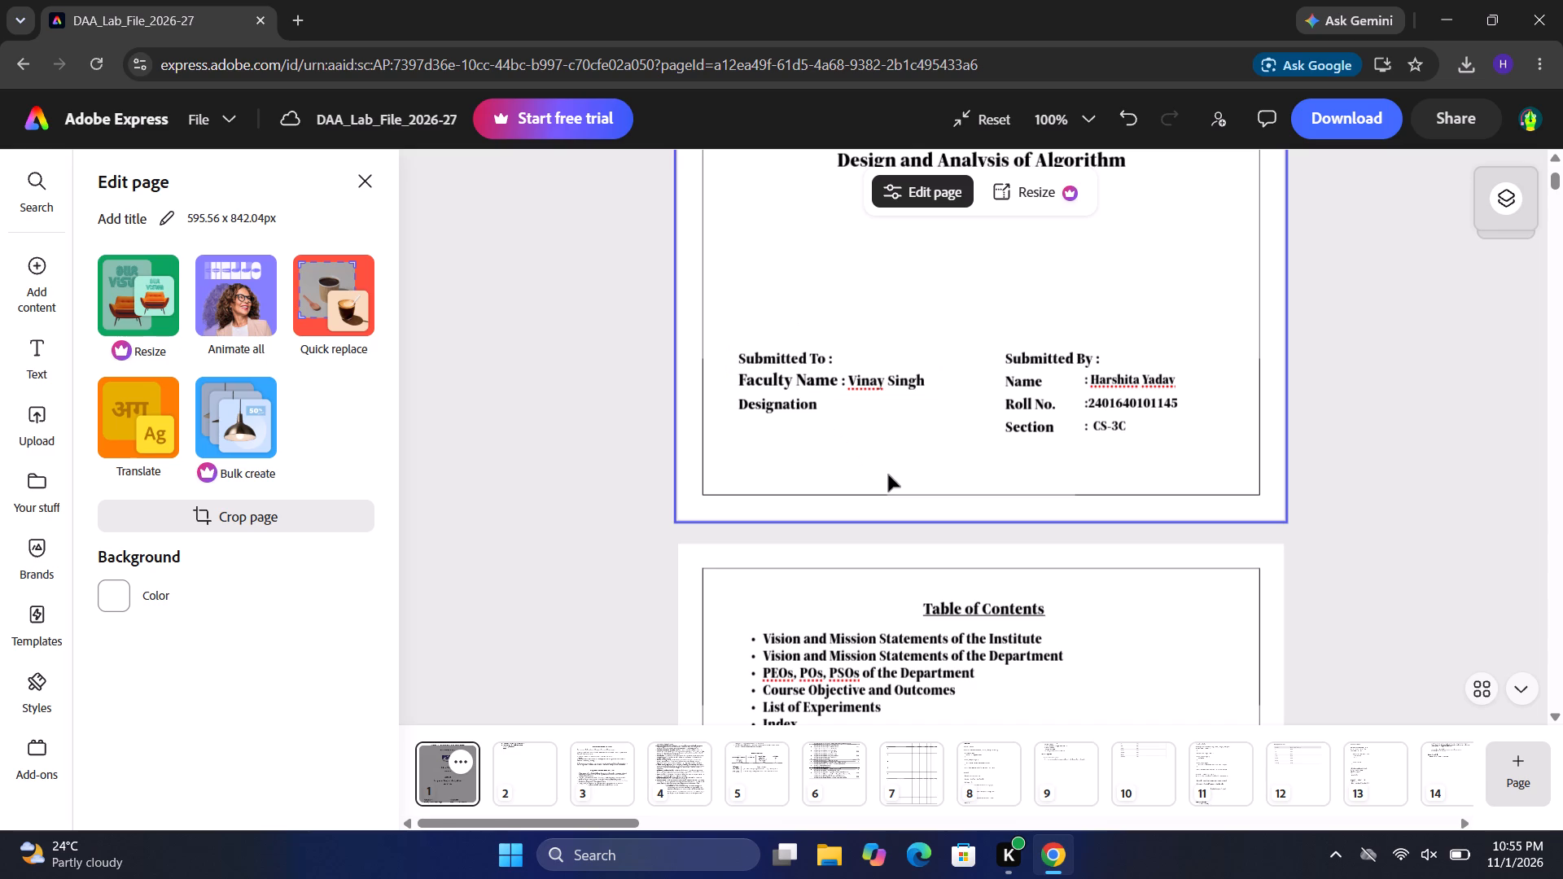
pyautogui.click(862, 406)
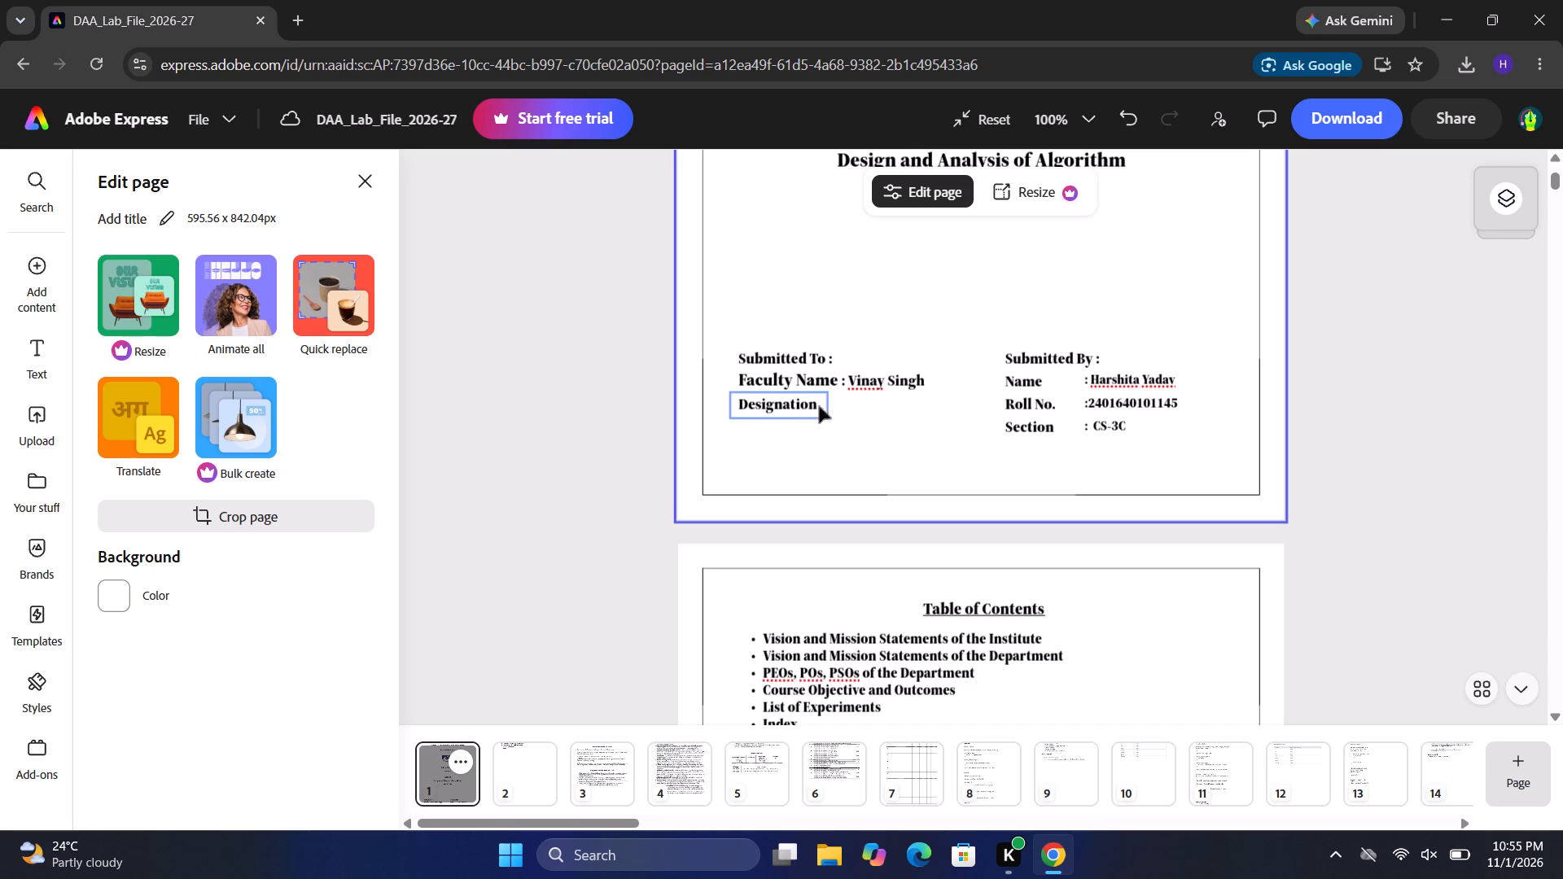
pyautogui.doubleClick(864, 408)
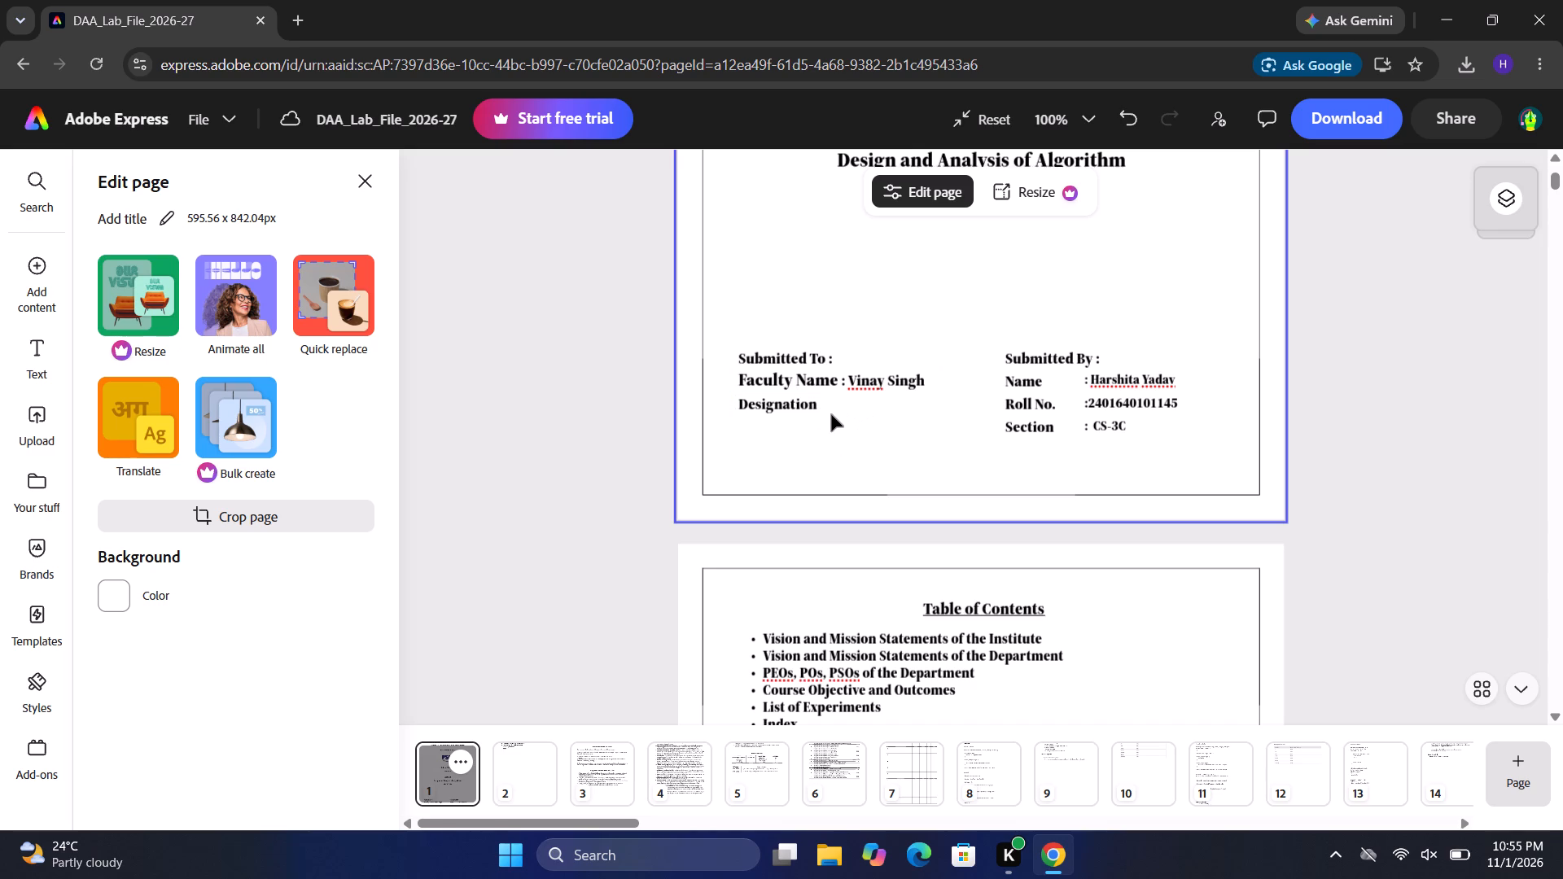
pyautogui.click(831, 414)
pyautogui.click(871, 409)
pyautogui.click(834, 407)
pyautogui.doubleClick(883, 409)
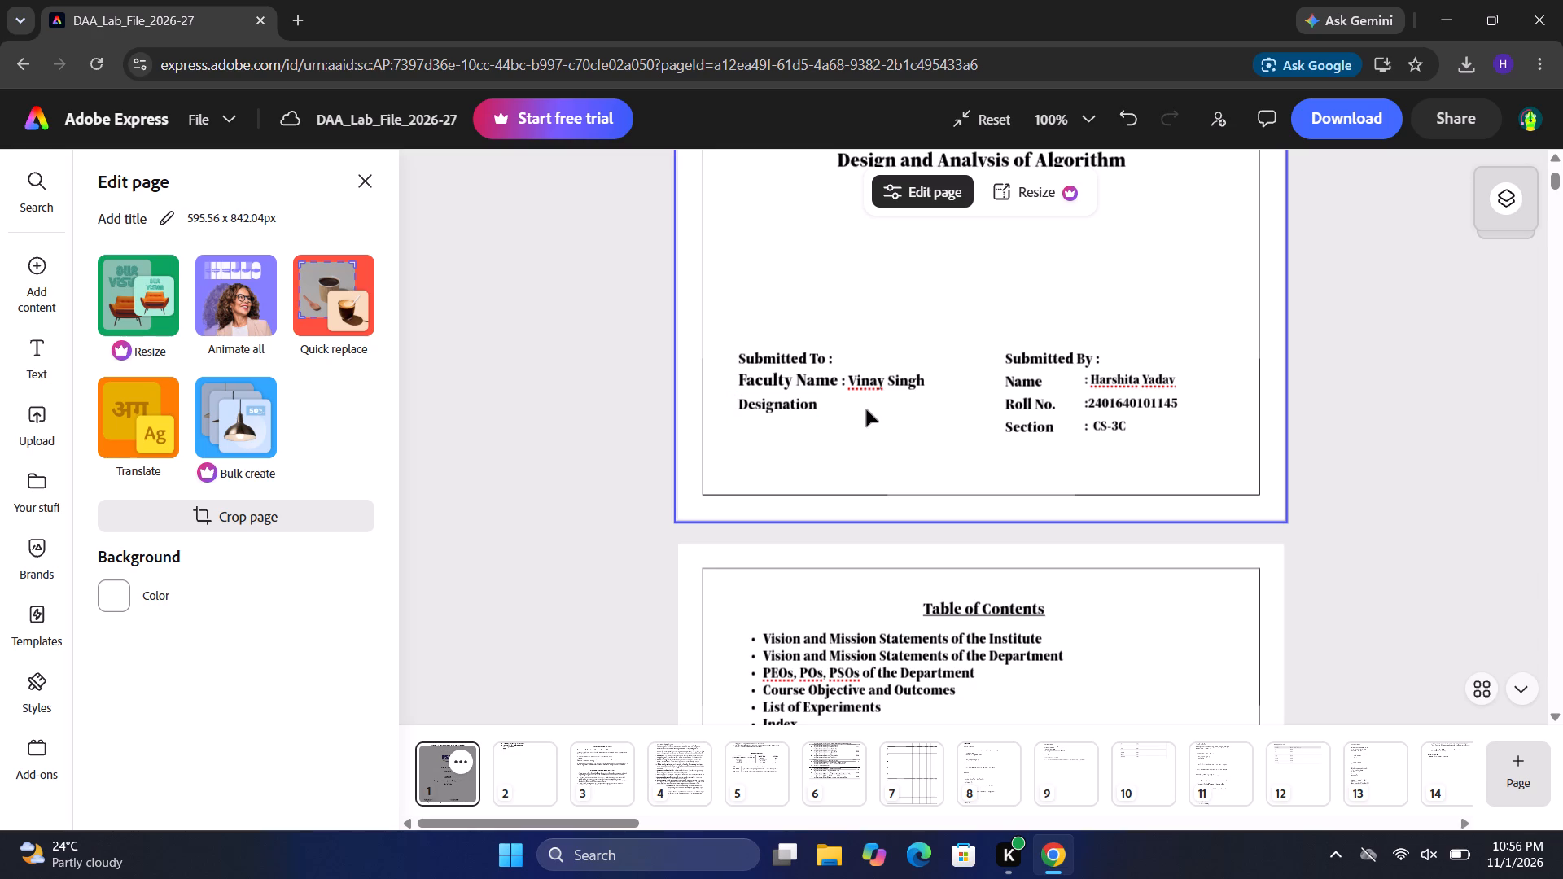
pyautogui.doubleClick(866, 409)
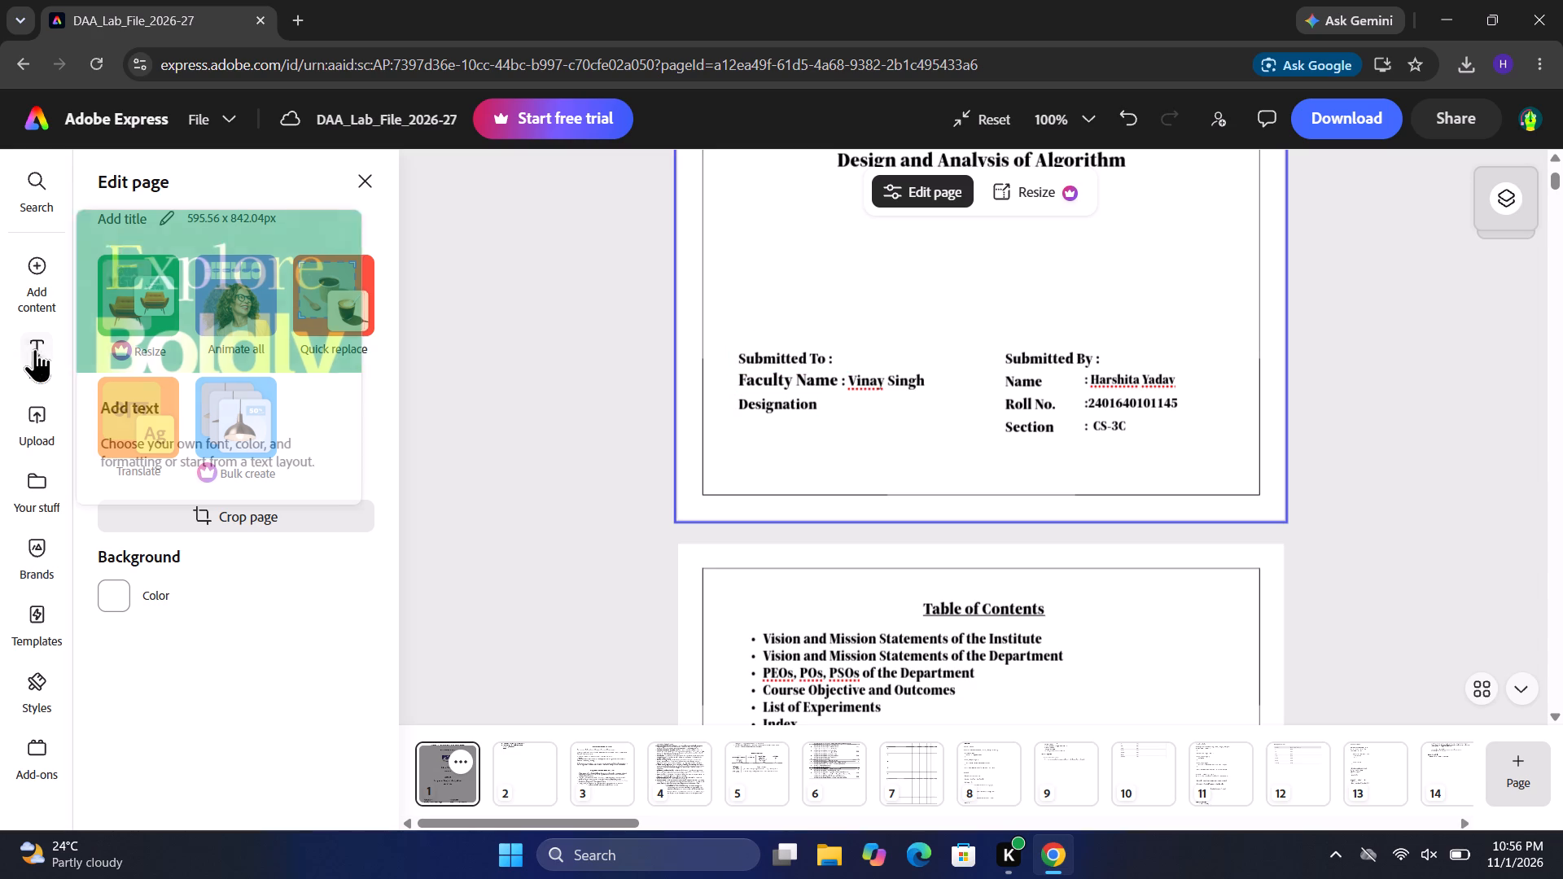
# Add a Heading text box to the cover page and set its font to Acumin Pro Bold.
pyautogui.click(35, 353)
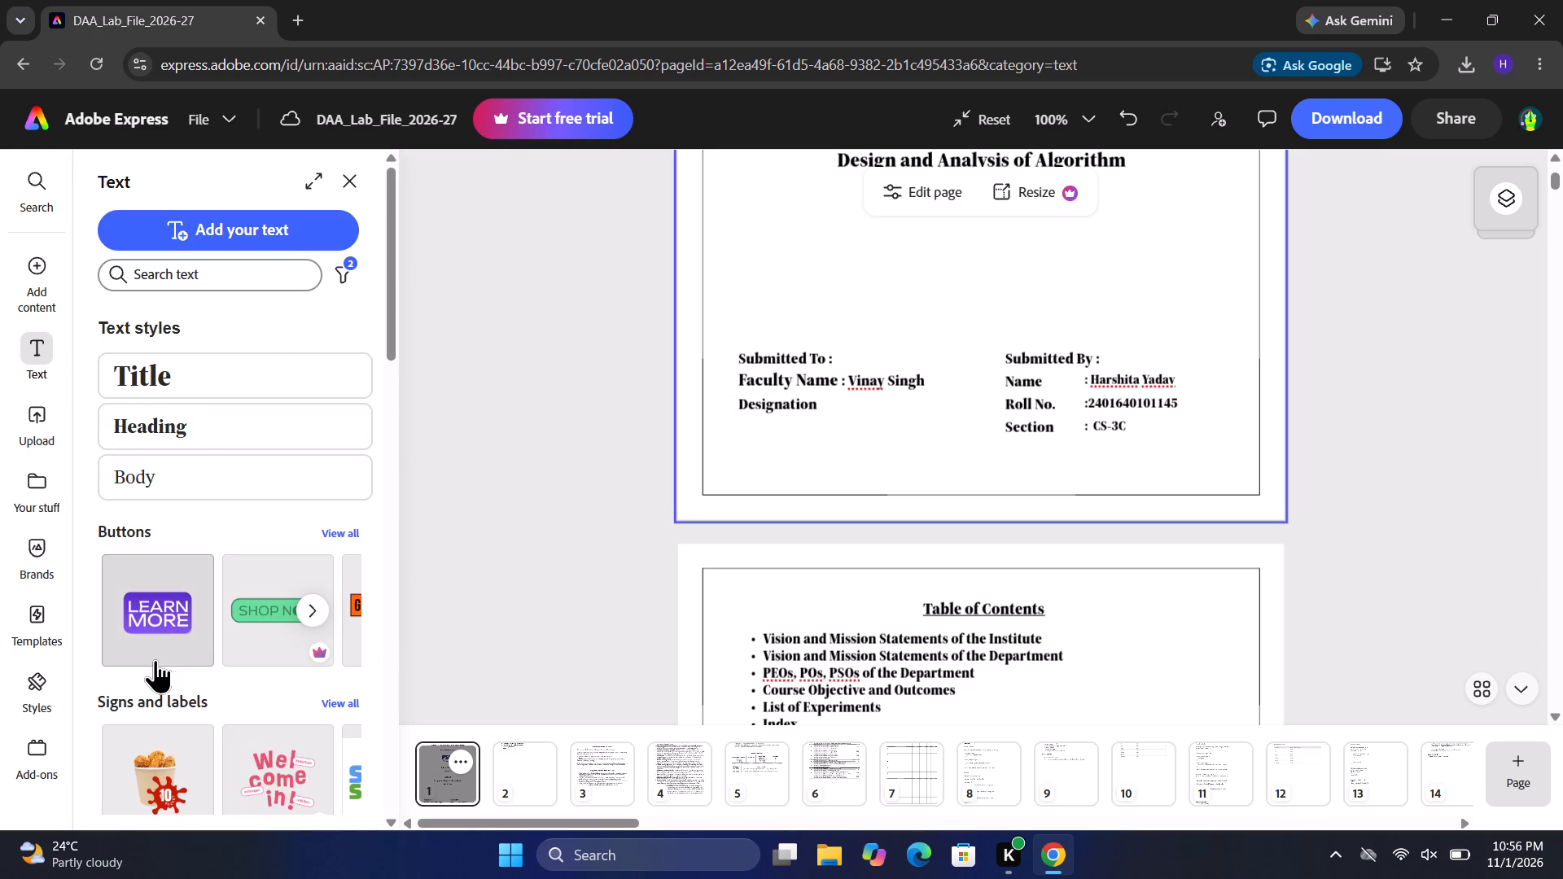
pyautogui.click(206, 404)
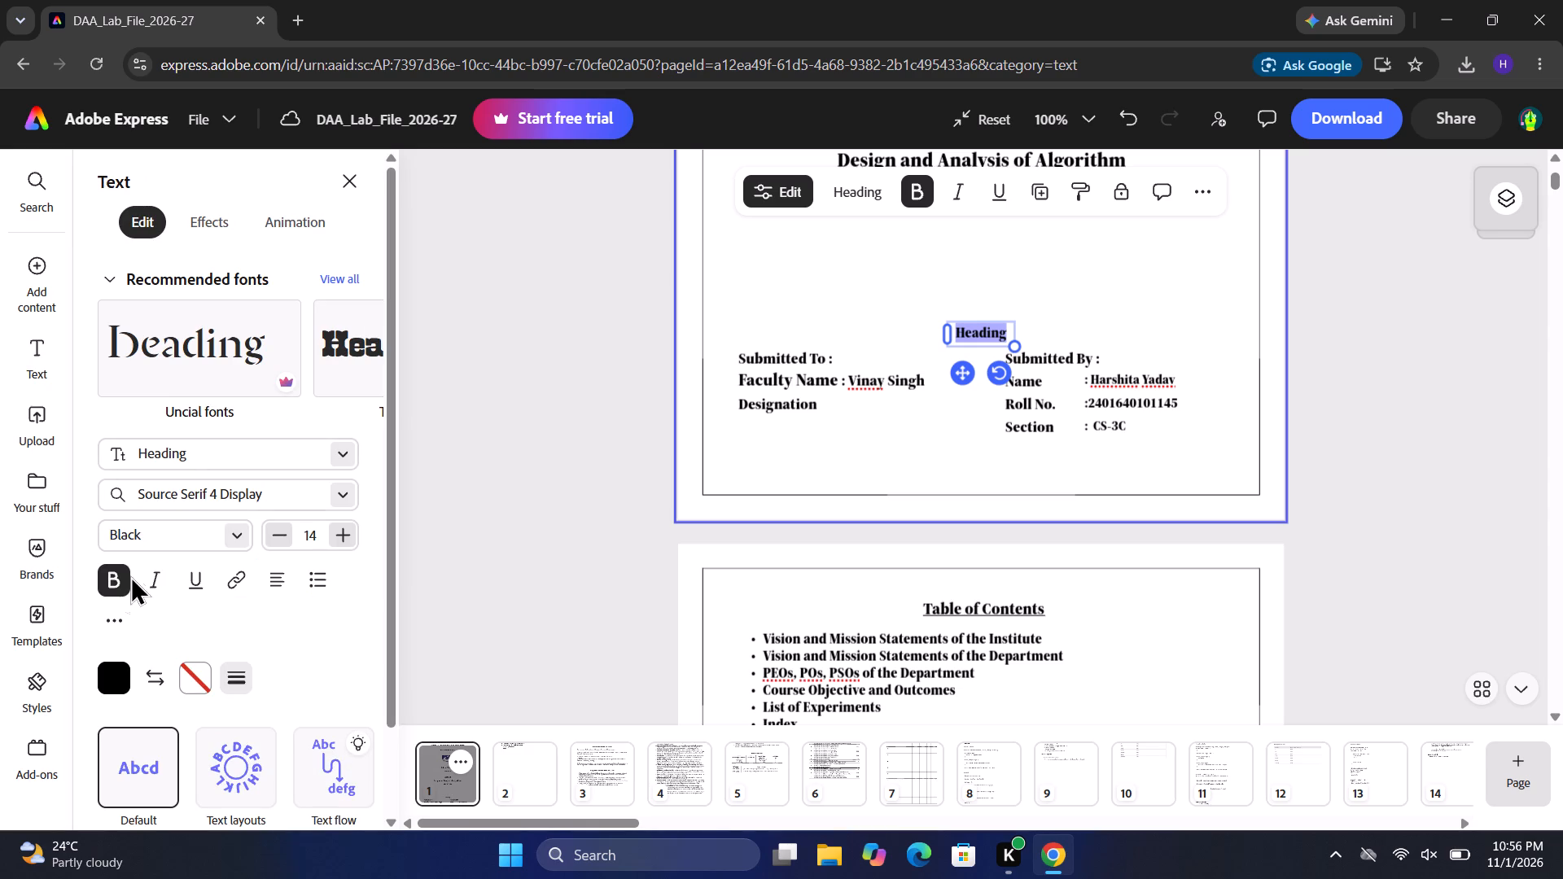
pyautogui.click(120, 583)
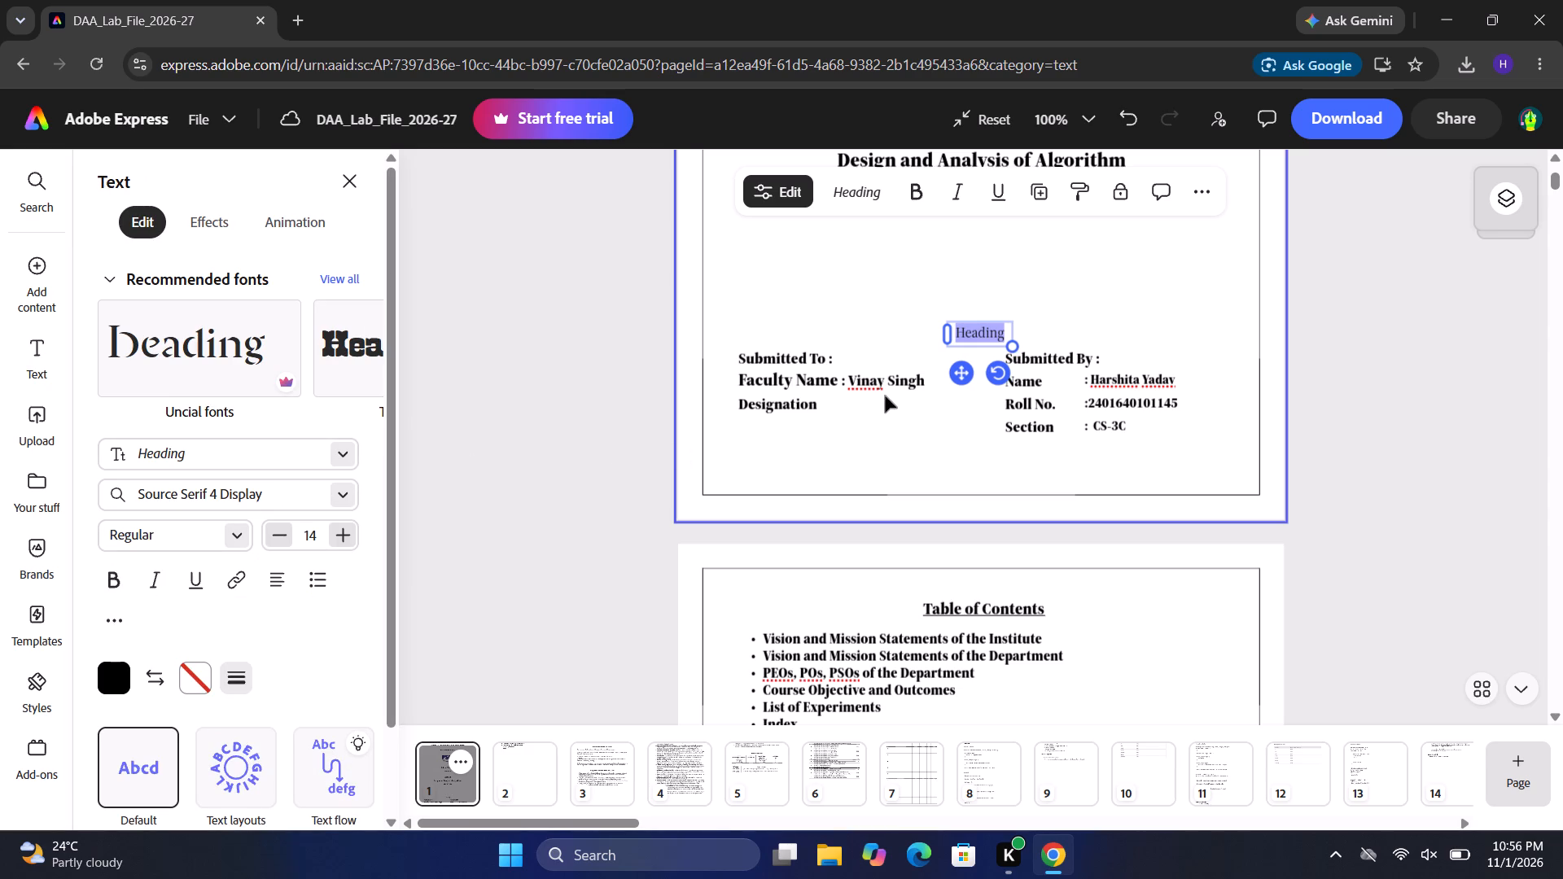
pyautogui.click(344, 461)
pyautogui.click(491, 427)
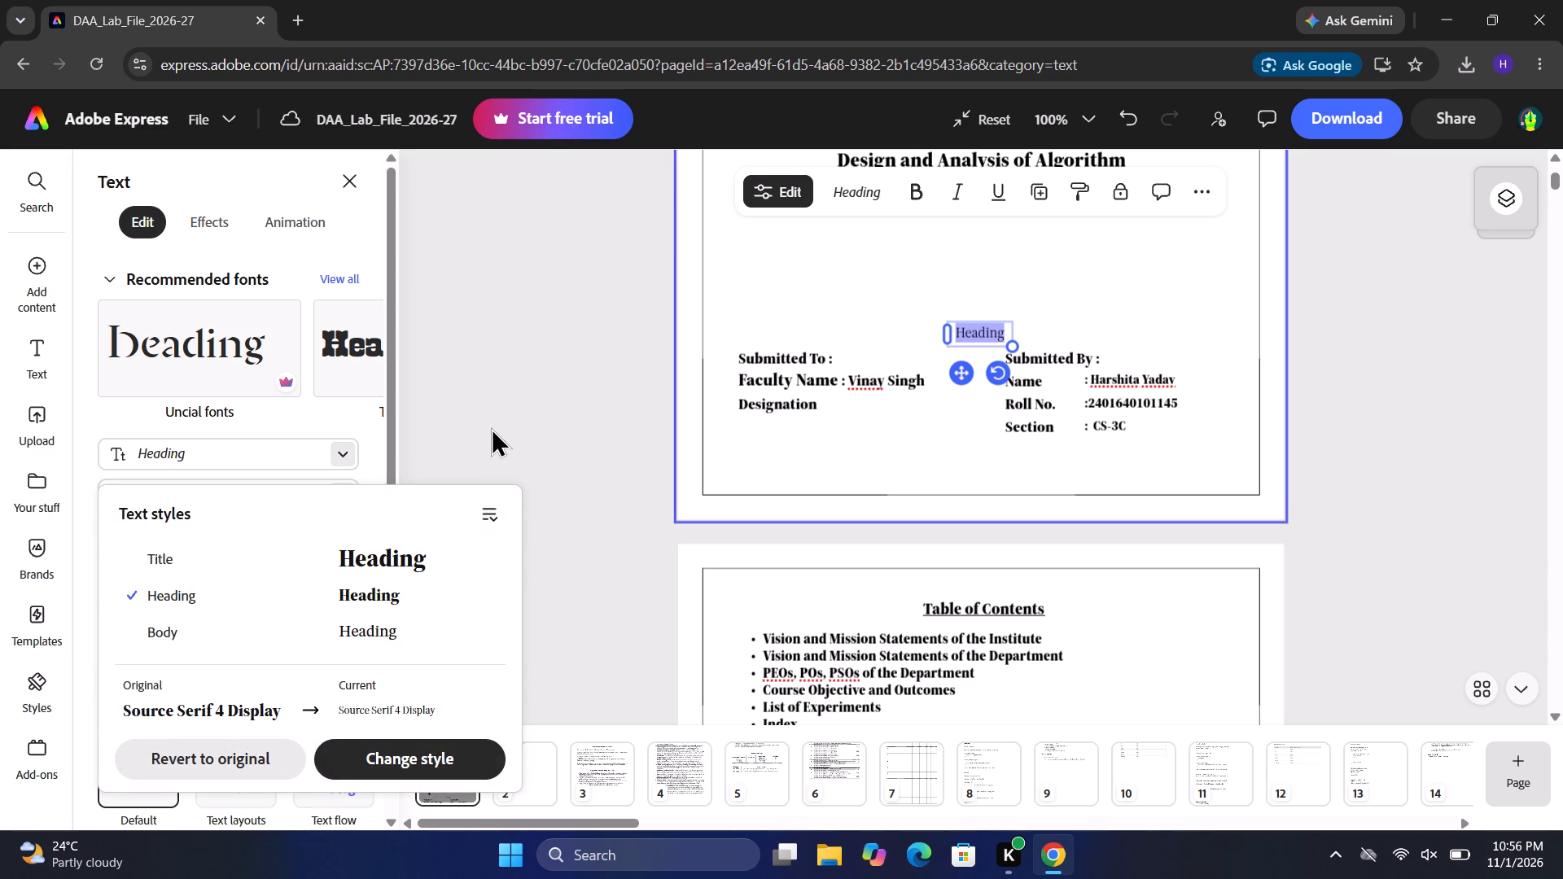
pyautogui.click(343, 488)
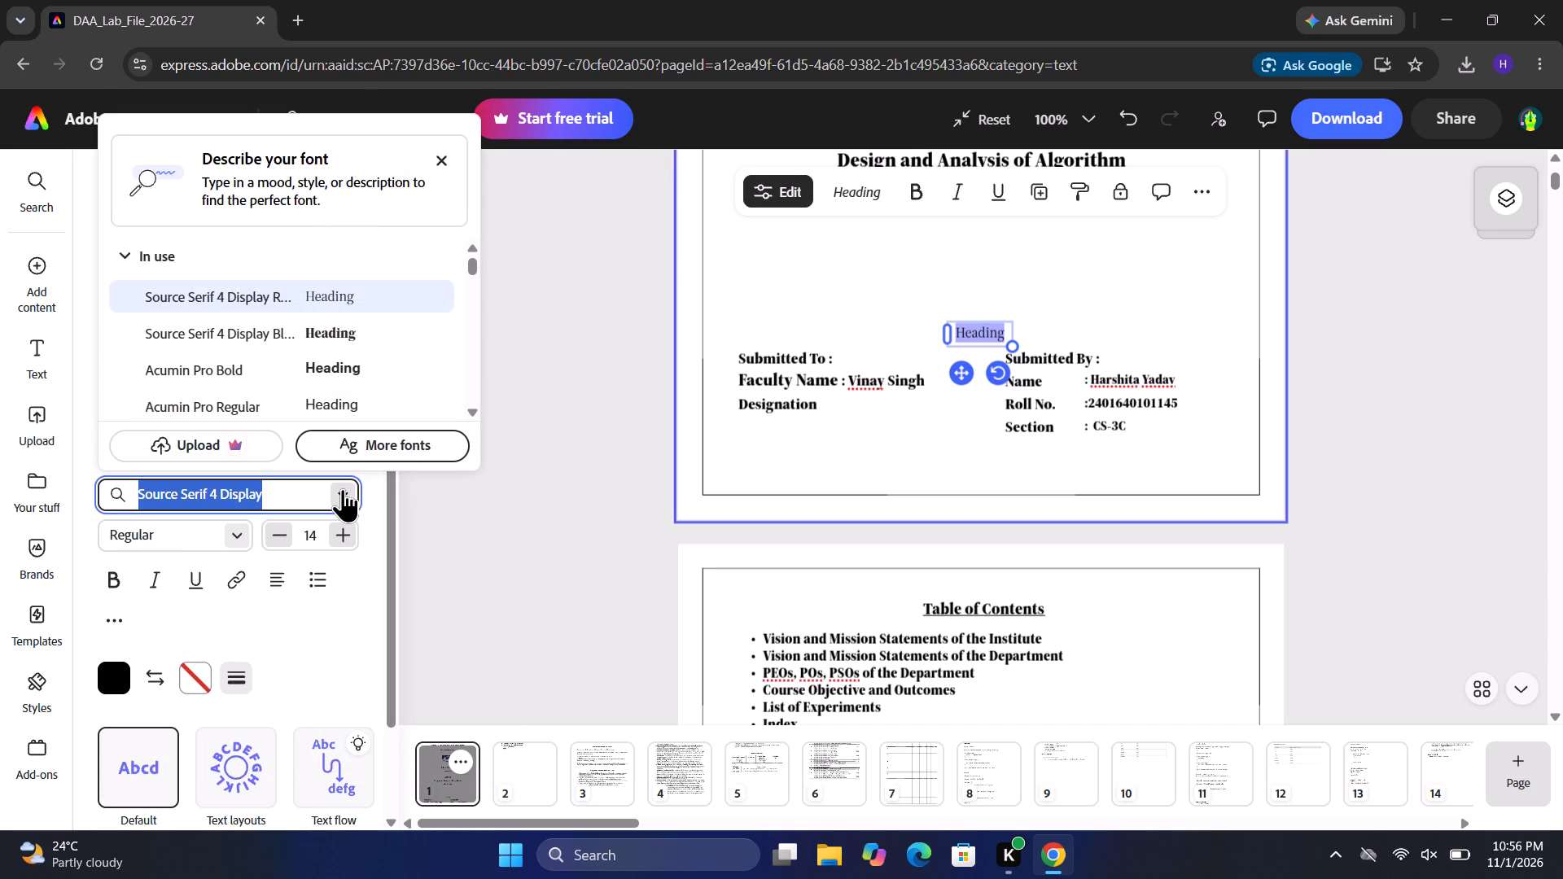
pyautogui.click(359, 357)
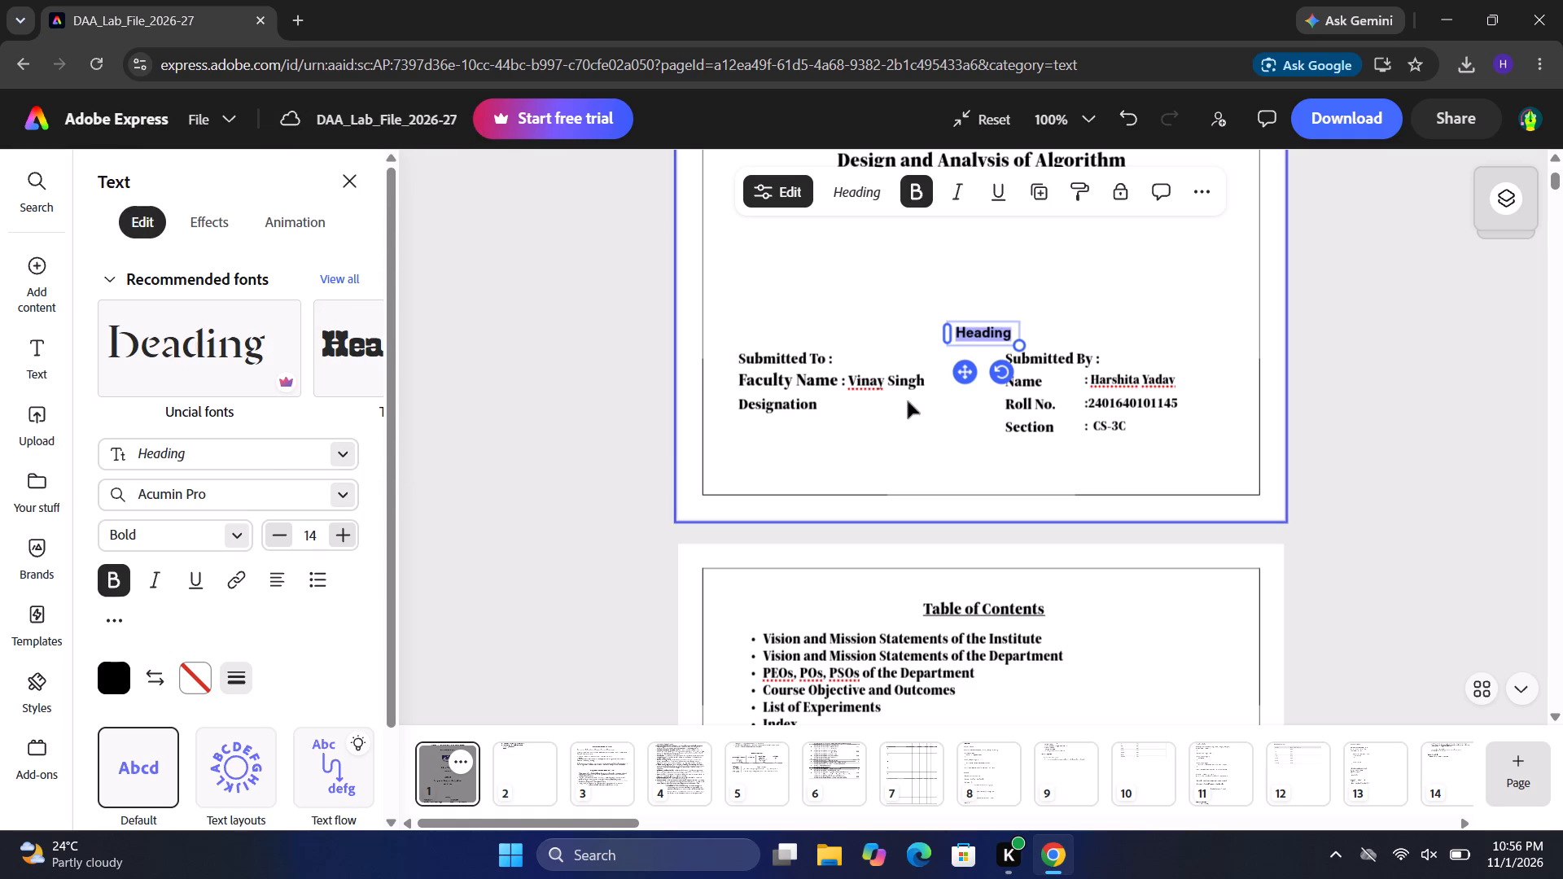
# Move the new heading text box beside the Designation label, just below the faculty member's name.
pyautogui.click(866, 406)
pyautogui.moveTo(971, 340); pyautogui.dragTo(858, 413)
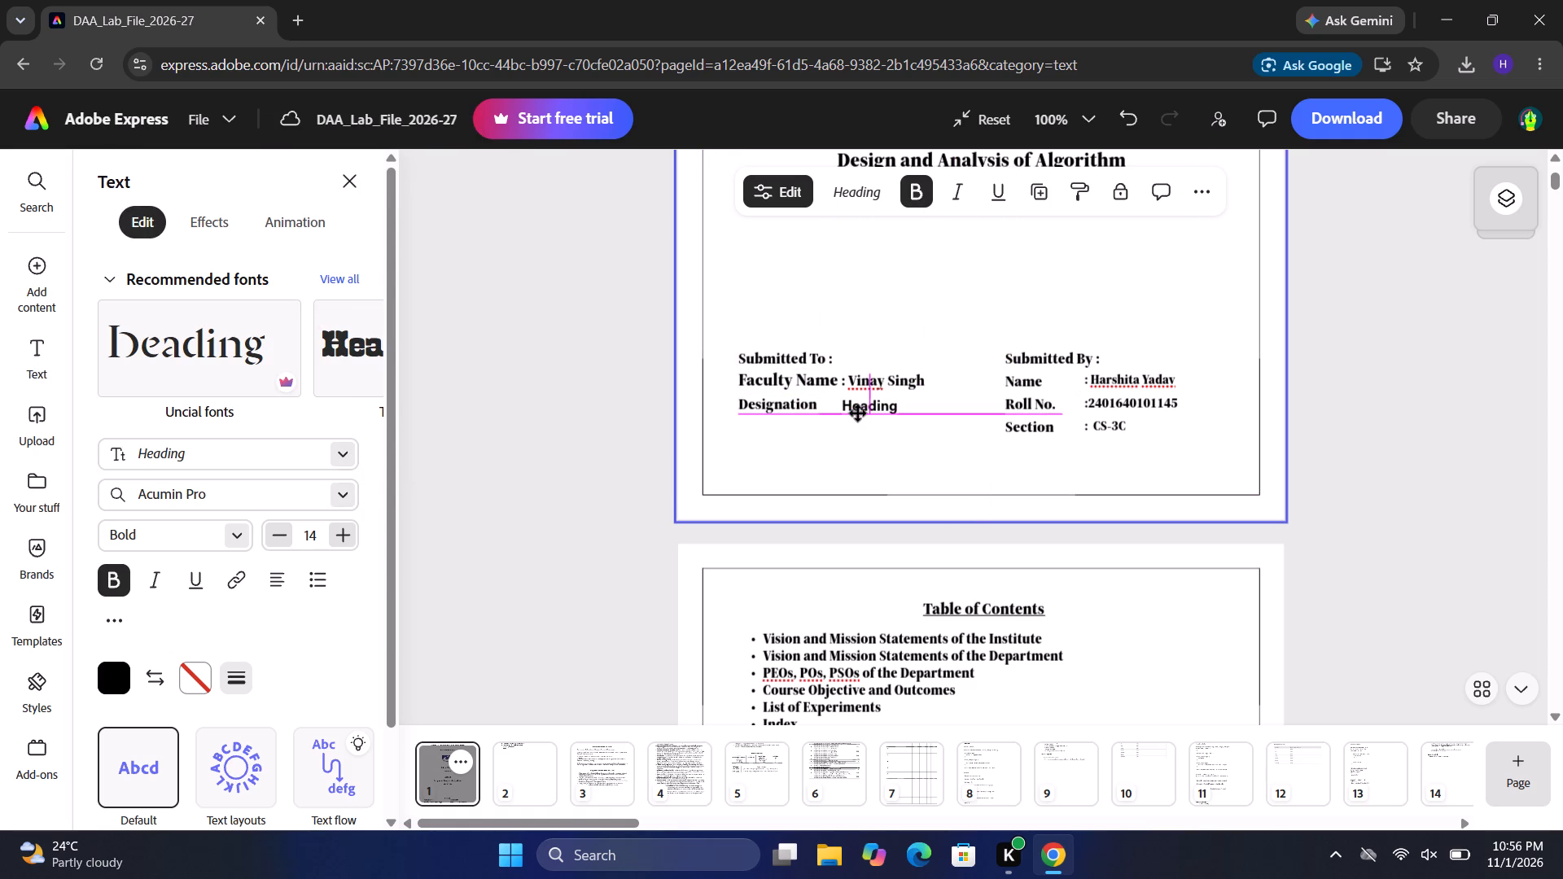
pyautogui.moveTo(858, 413); pyautogui.dragTo(863, 413)
pyautogui.moveTo(863, 413); pyautogui.dragTo(866, 413)
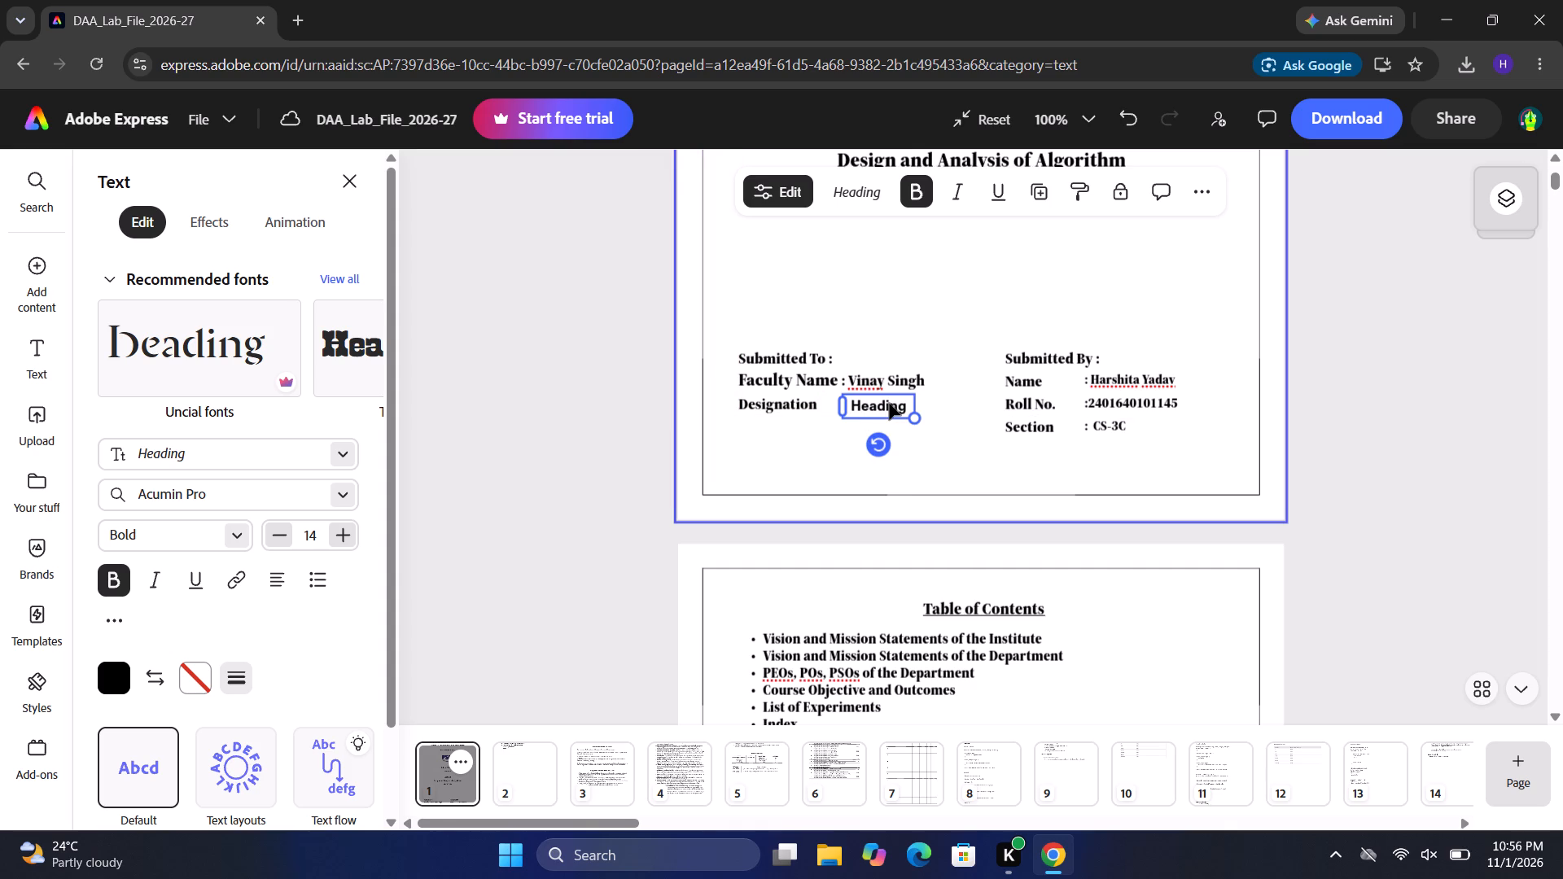
# Replace the placeholder text in the box beside Designation with "Assistant Professor".
pyautogui.click(889, 403)
pyautogui.press('BackSpace')
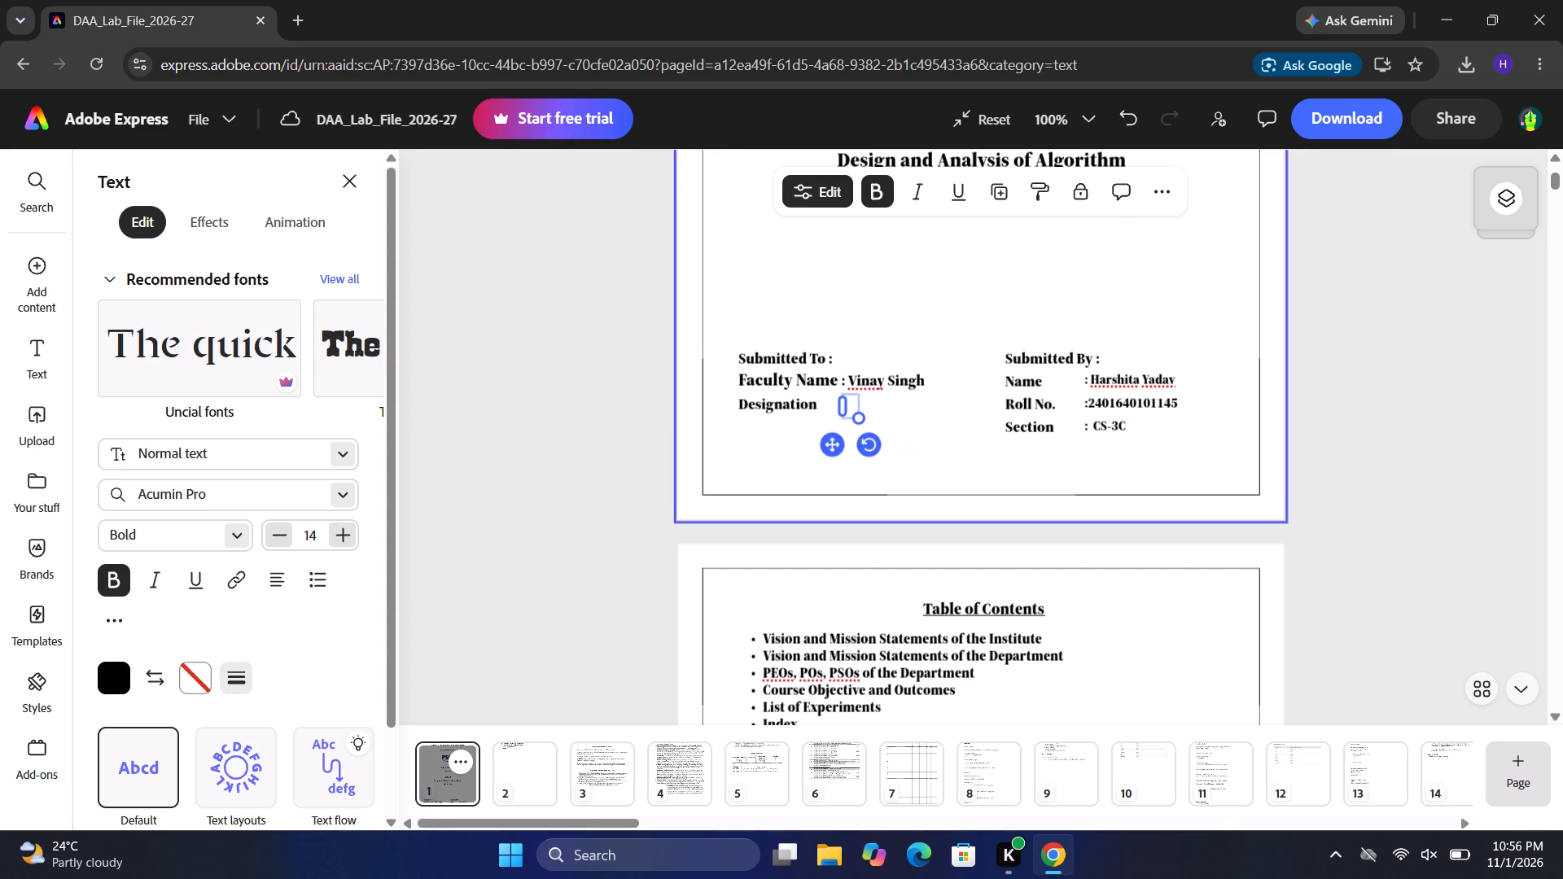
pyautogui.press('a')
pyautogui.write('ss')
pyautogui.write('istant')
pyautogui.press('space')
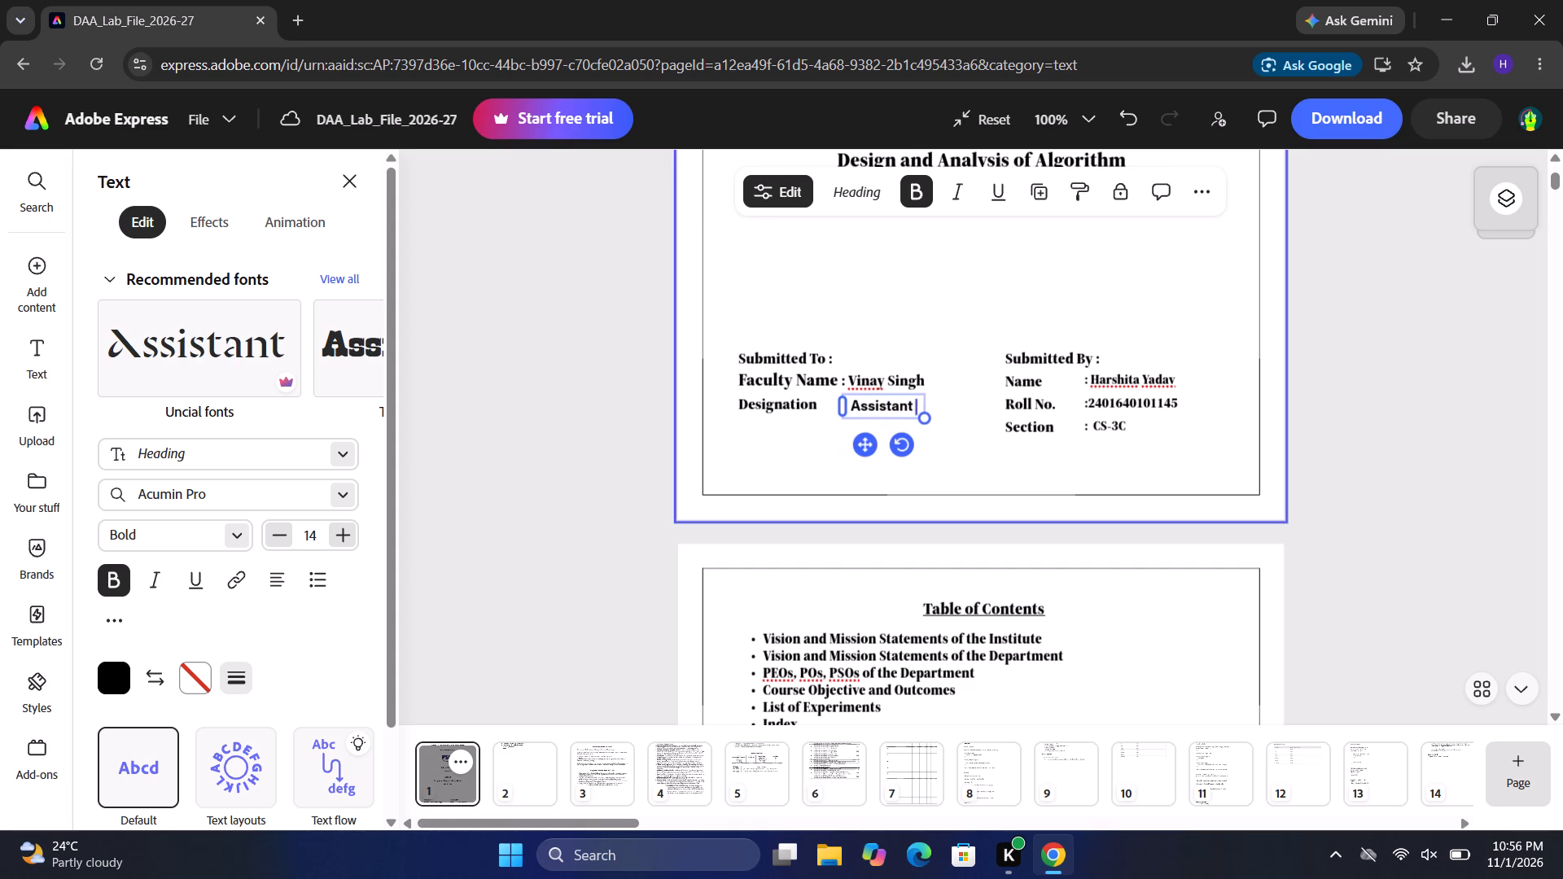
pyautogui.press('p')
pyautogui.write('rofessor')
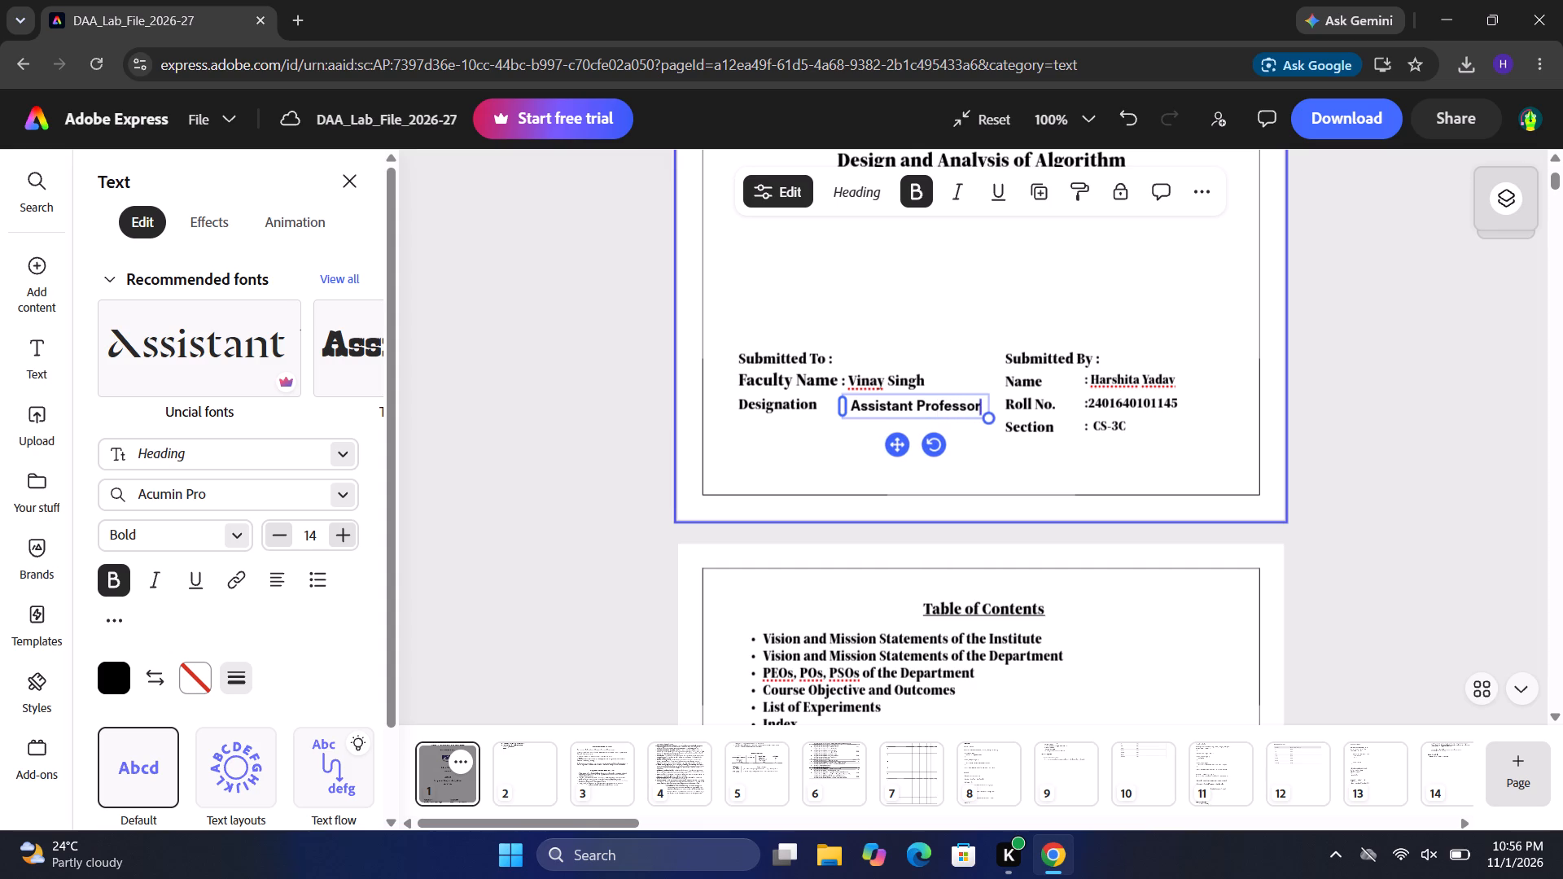
# Shift the "Assistant Professor" text box slightly closer to the Designation label on the cover page.
pyautogui.click(827, 403)
pyautogui.moveTo(845, 402); pyautogui.dragTo(838, 402)
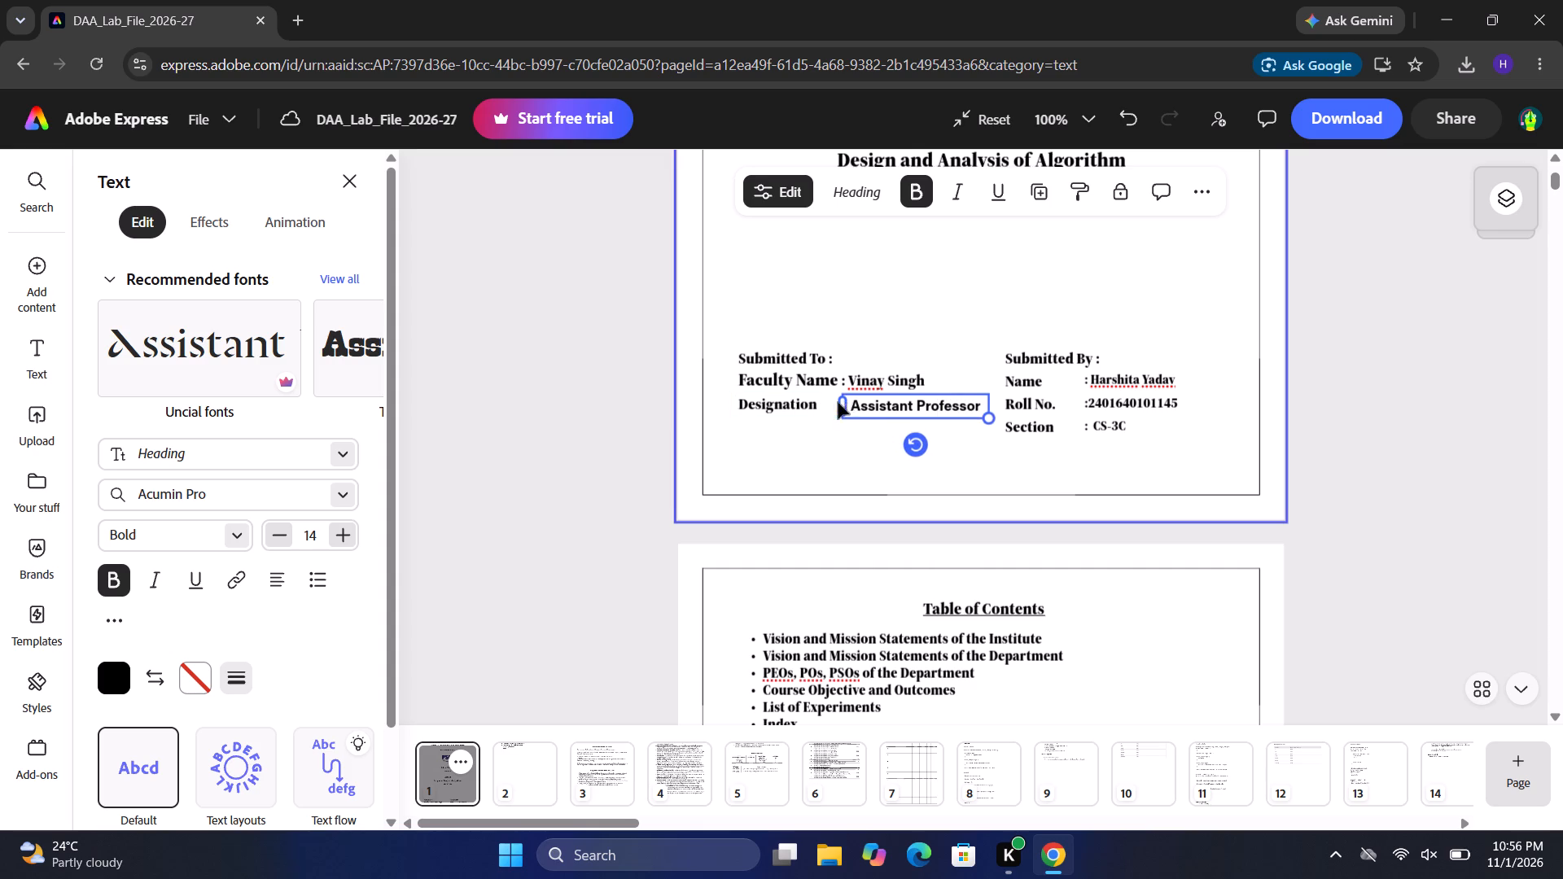
pyautogui.moveTo(838, 402); pyautogui.dragTo(834, 402)
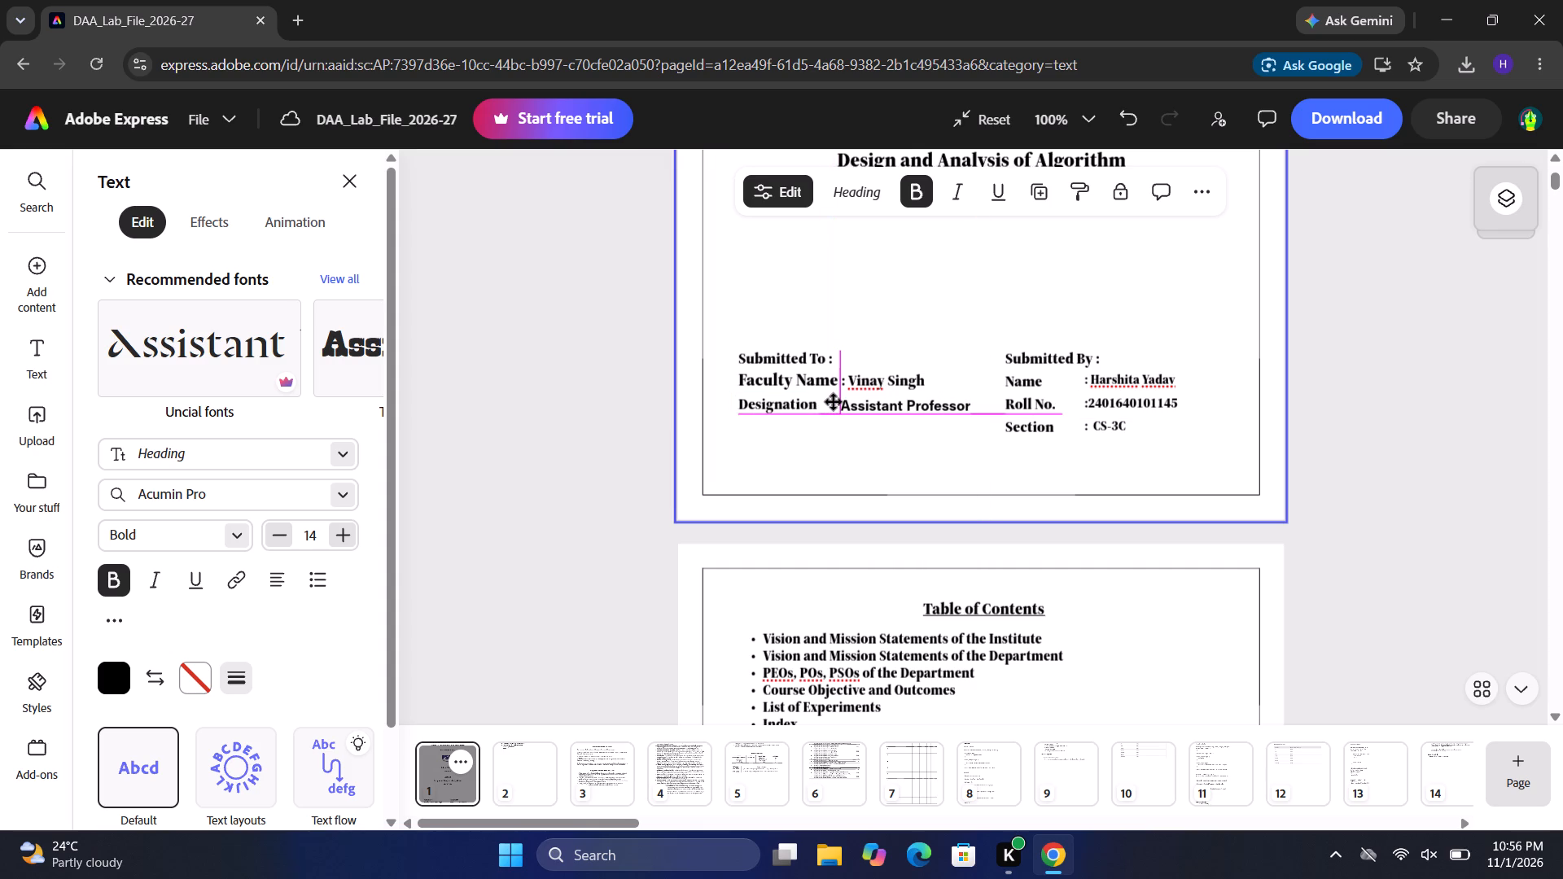
pyautogui.moveTo(834, 402); pyautogui.dragTo(832, 402)
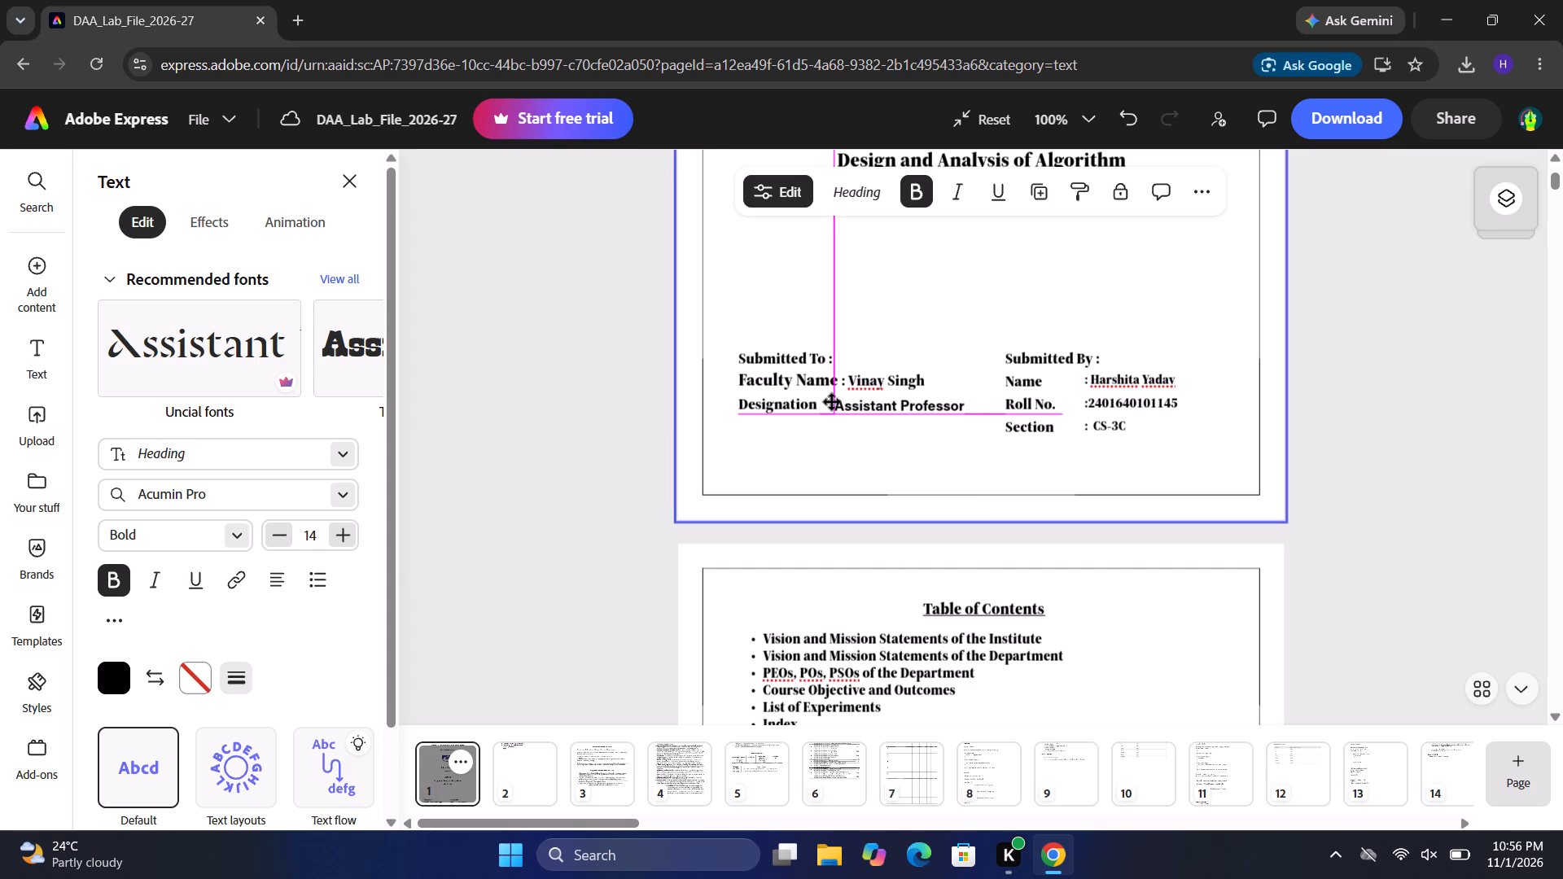
pyautogui.moveTo(832, 402); pyautogui.dragTo(833, 402)
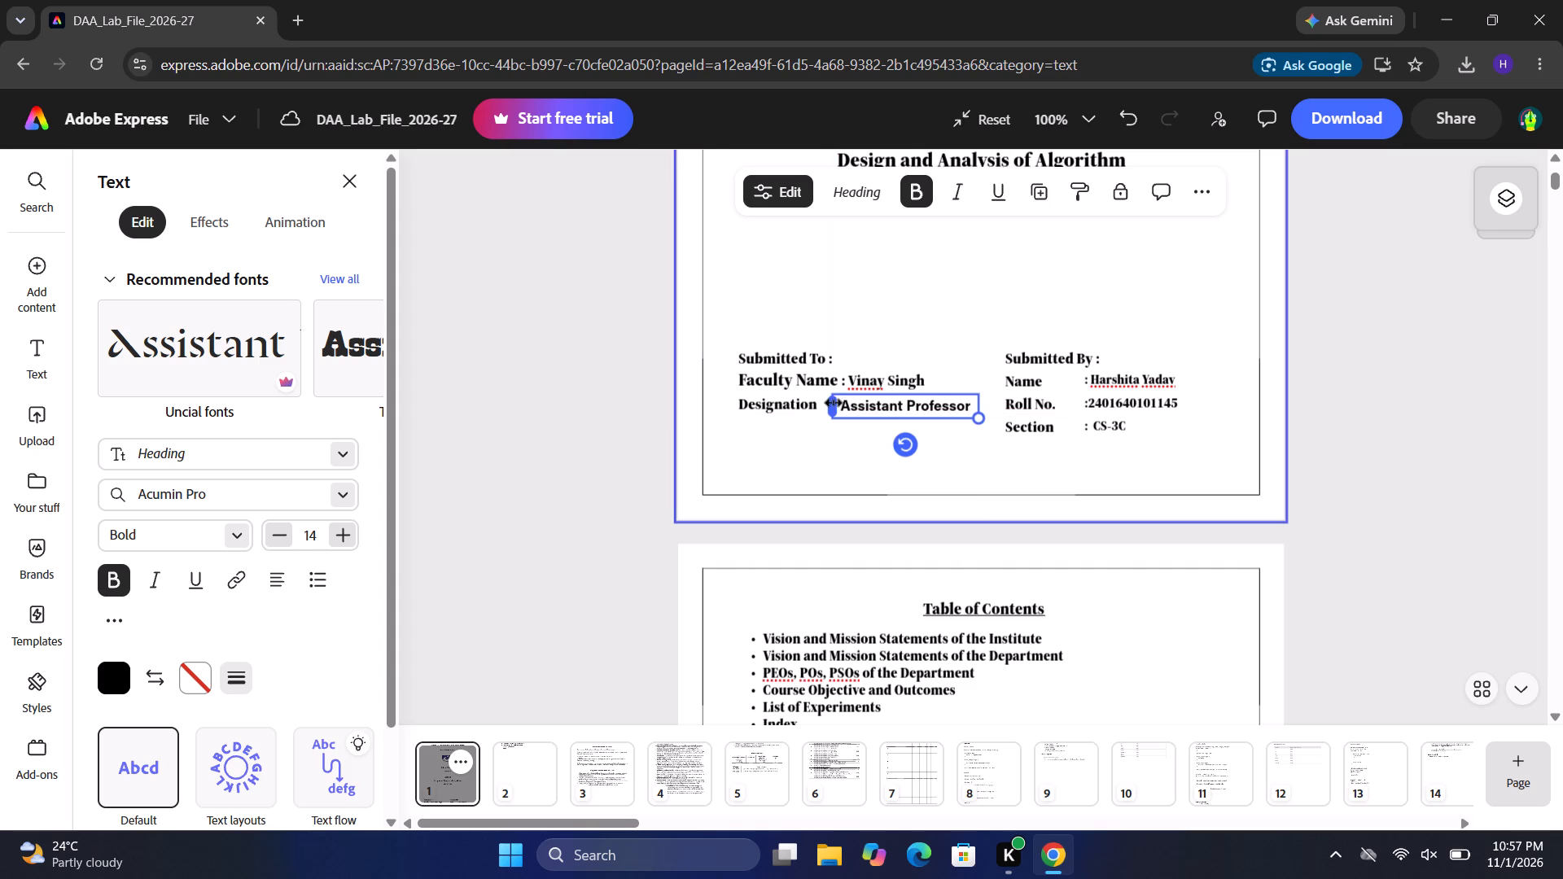
pyautogui.click(811, 461)
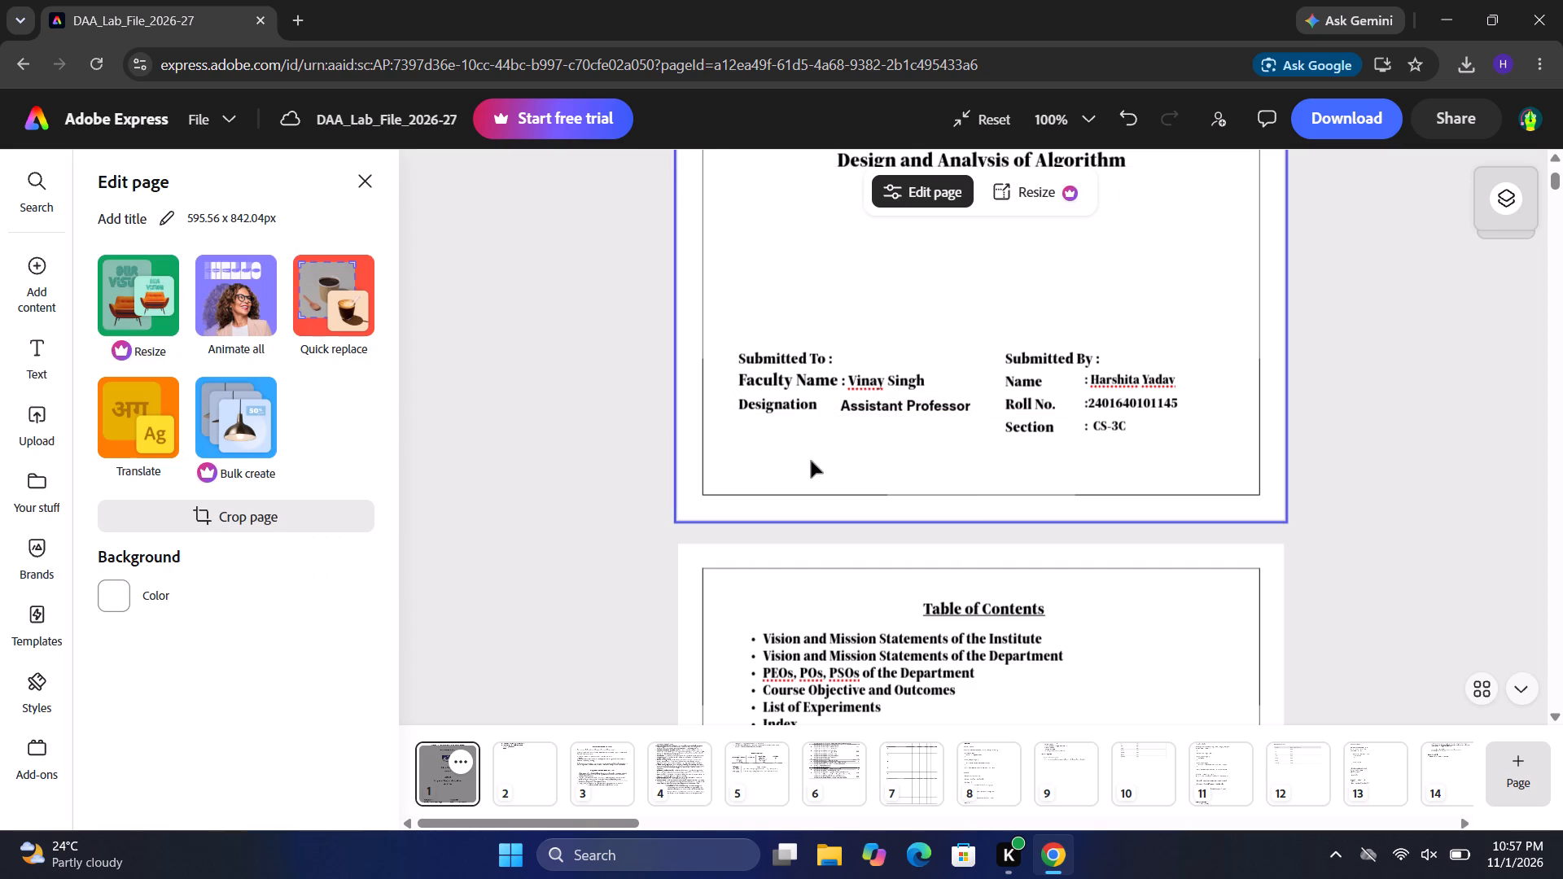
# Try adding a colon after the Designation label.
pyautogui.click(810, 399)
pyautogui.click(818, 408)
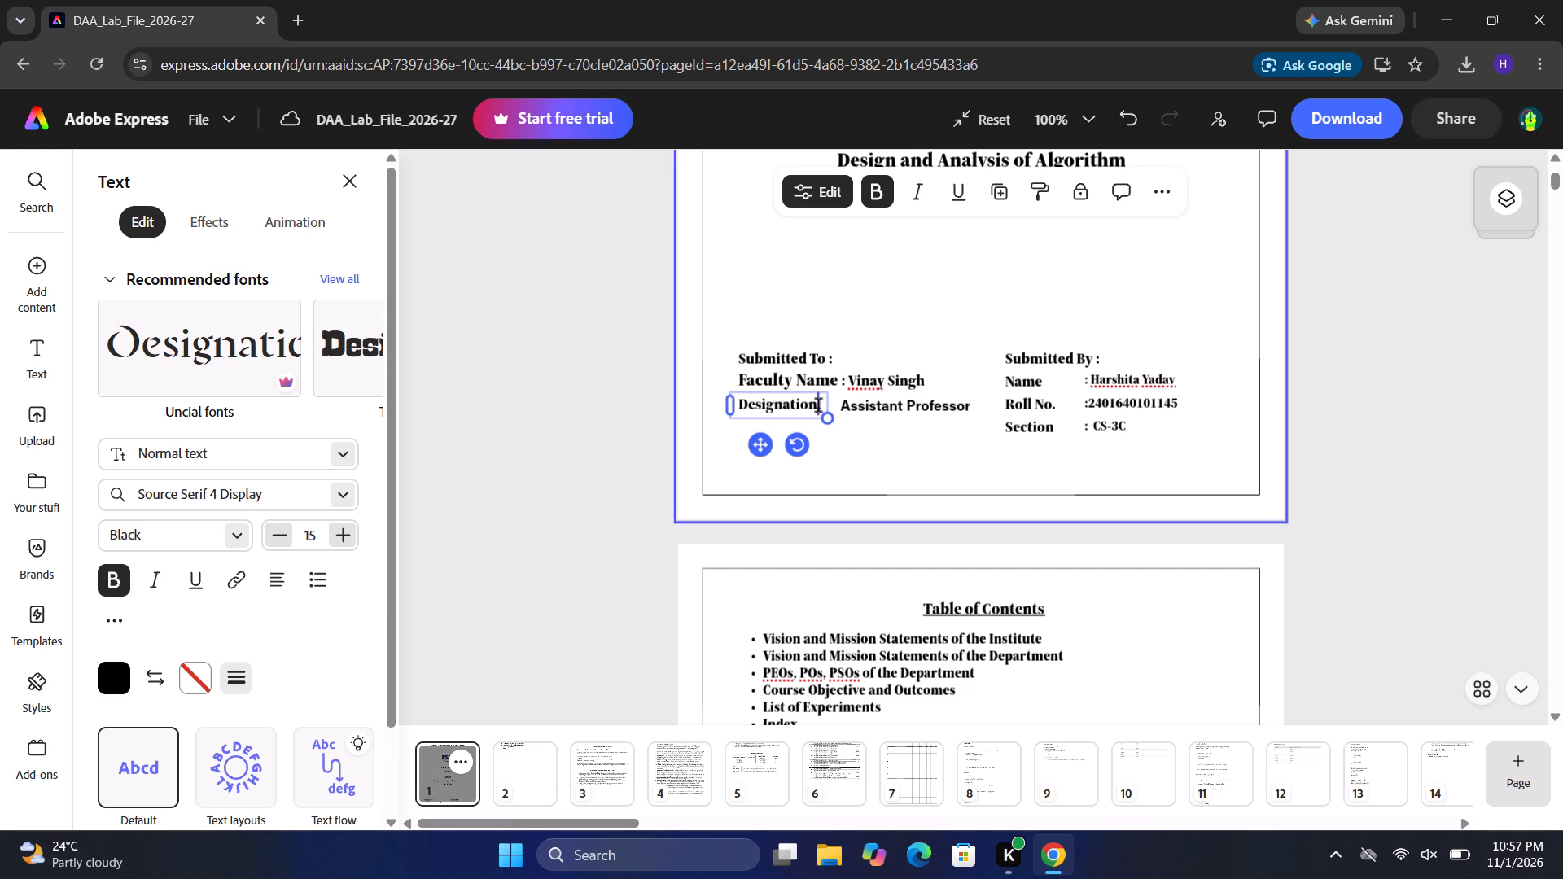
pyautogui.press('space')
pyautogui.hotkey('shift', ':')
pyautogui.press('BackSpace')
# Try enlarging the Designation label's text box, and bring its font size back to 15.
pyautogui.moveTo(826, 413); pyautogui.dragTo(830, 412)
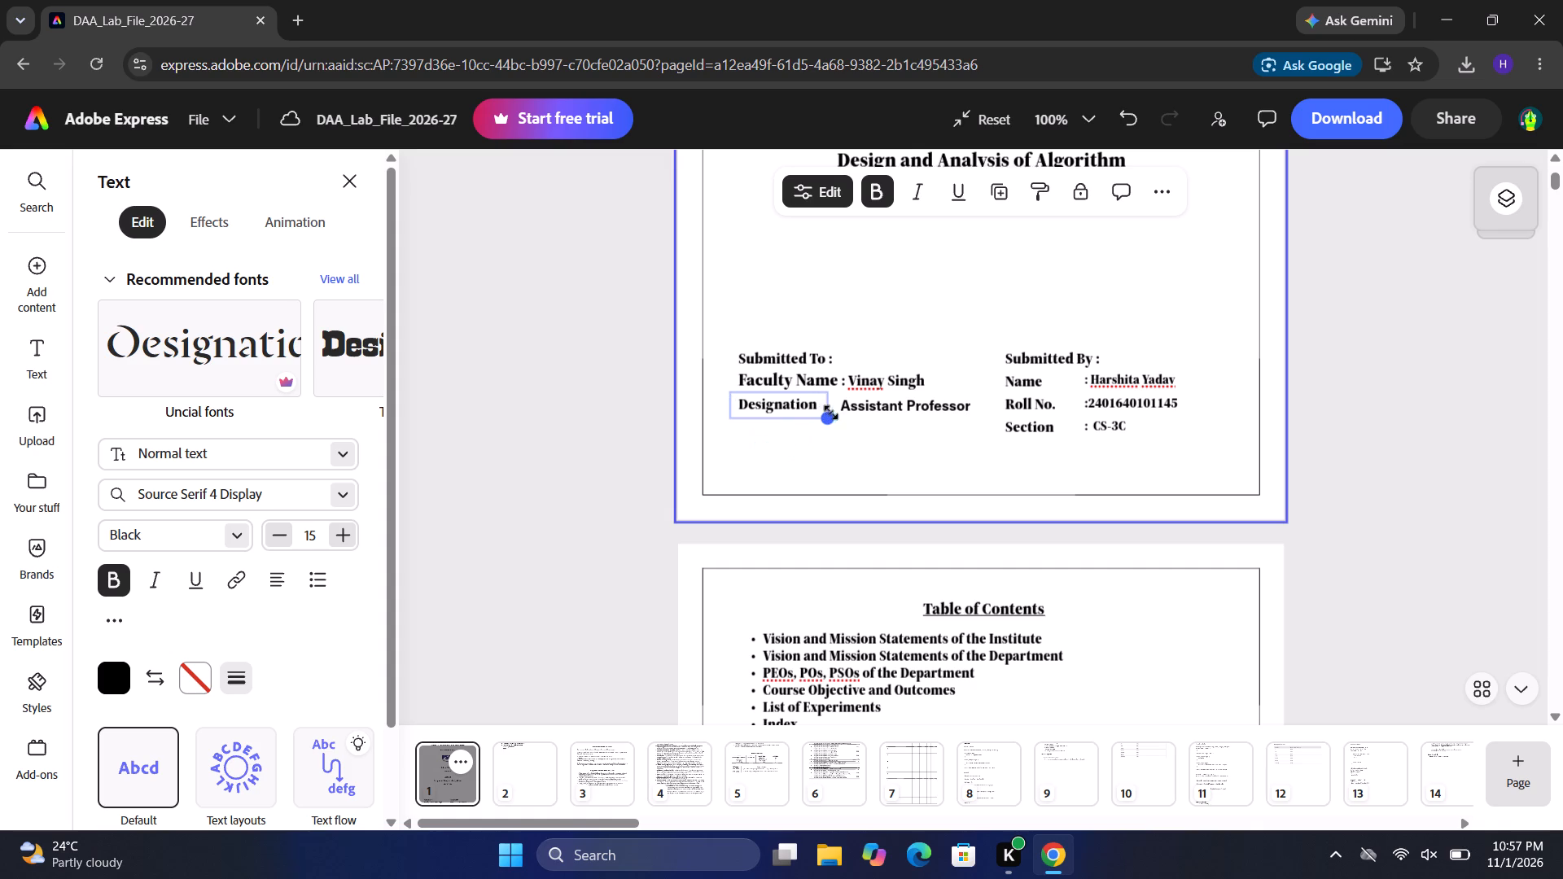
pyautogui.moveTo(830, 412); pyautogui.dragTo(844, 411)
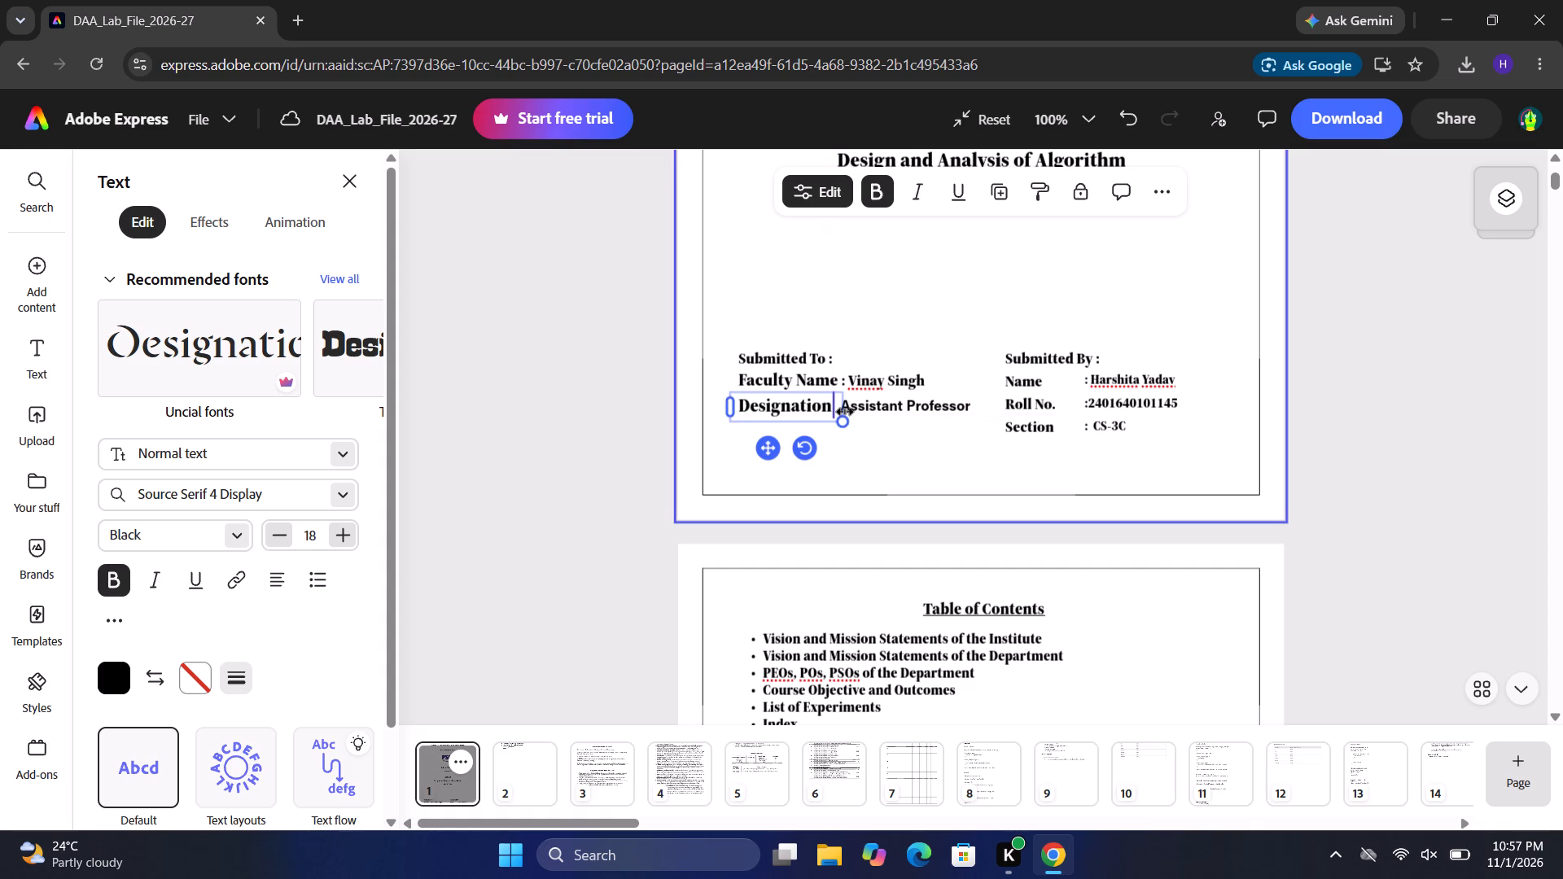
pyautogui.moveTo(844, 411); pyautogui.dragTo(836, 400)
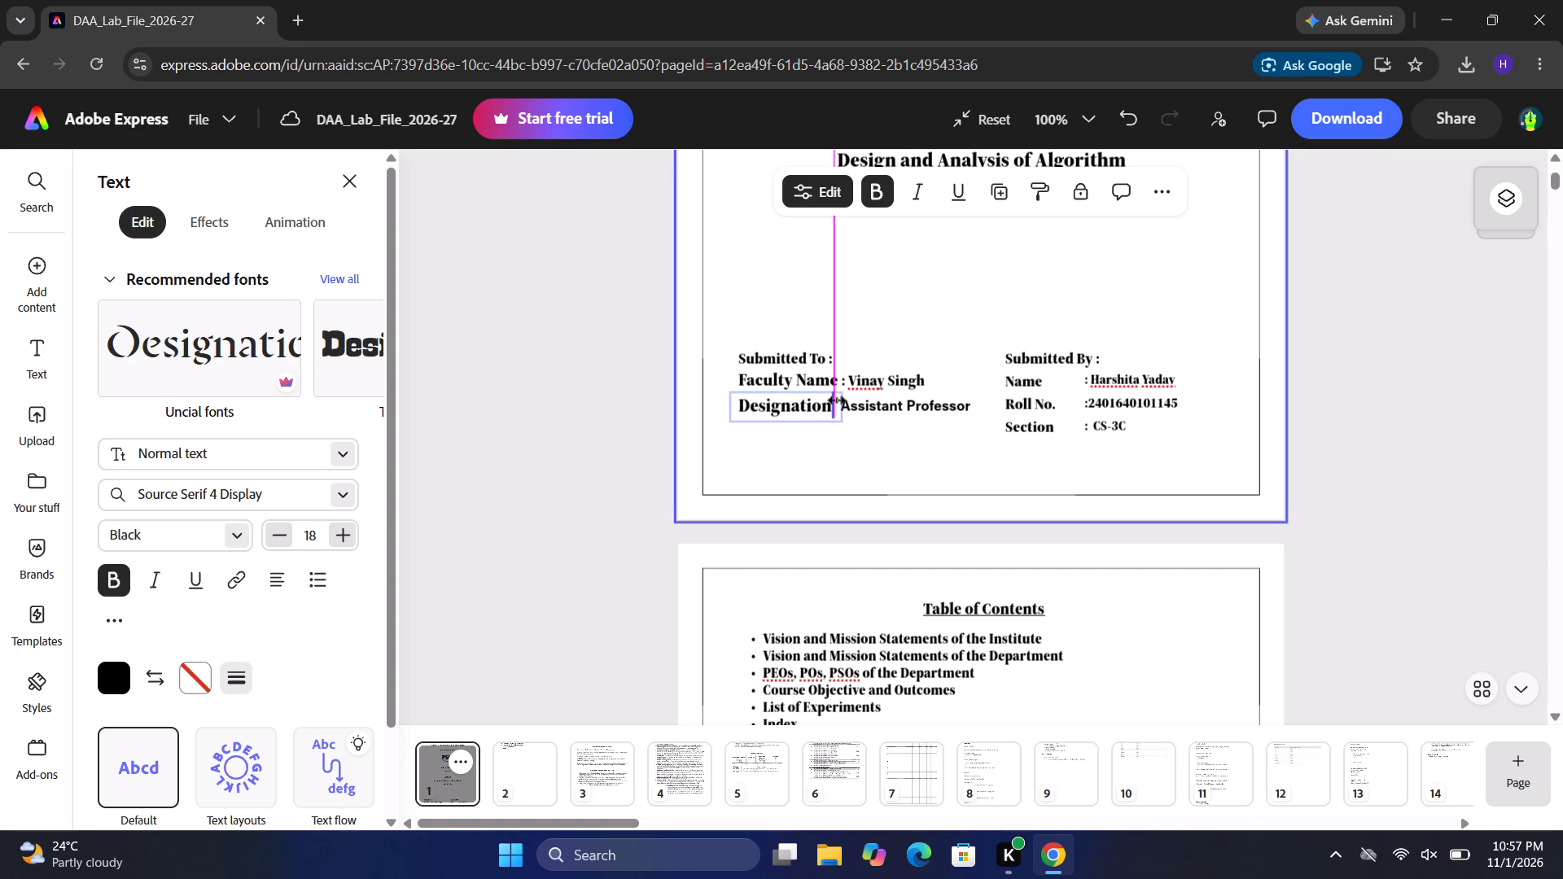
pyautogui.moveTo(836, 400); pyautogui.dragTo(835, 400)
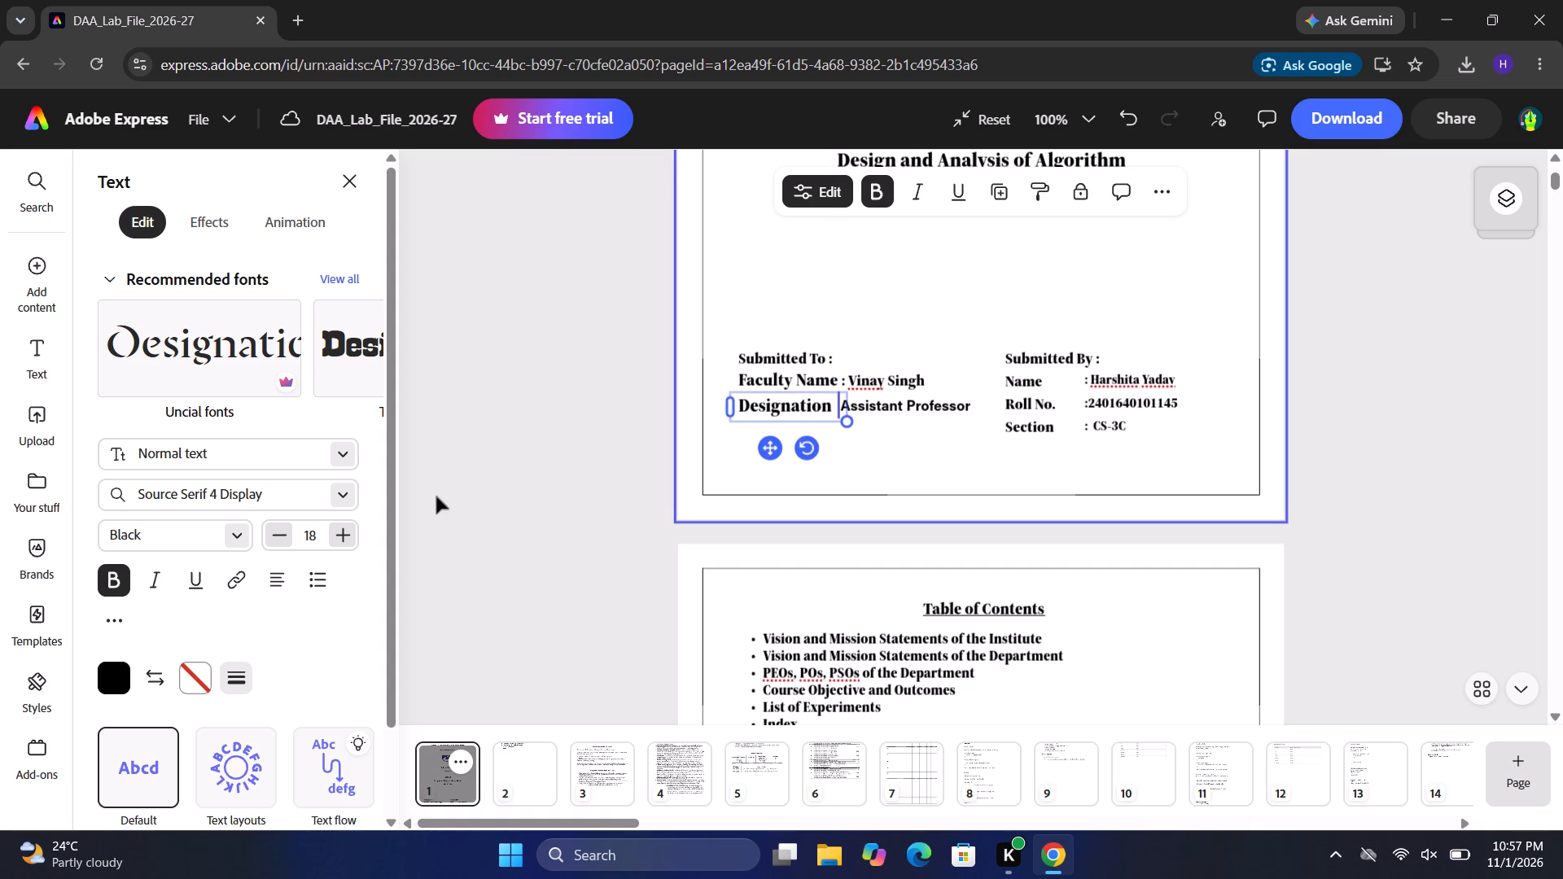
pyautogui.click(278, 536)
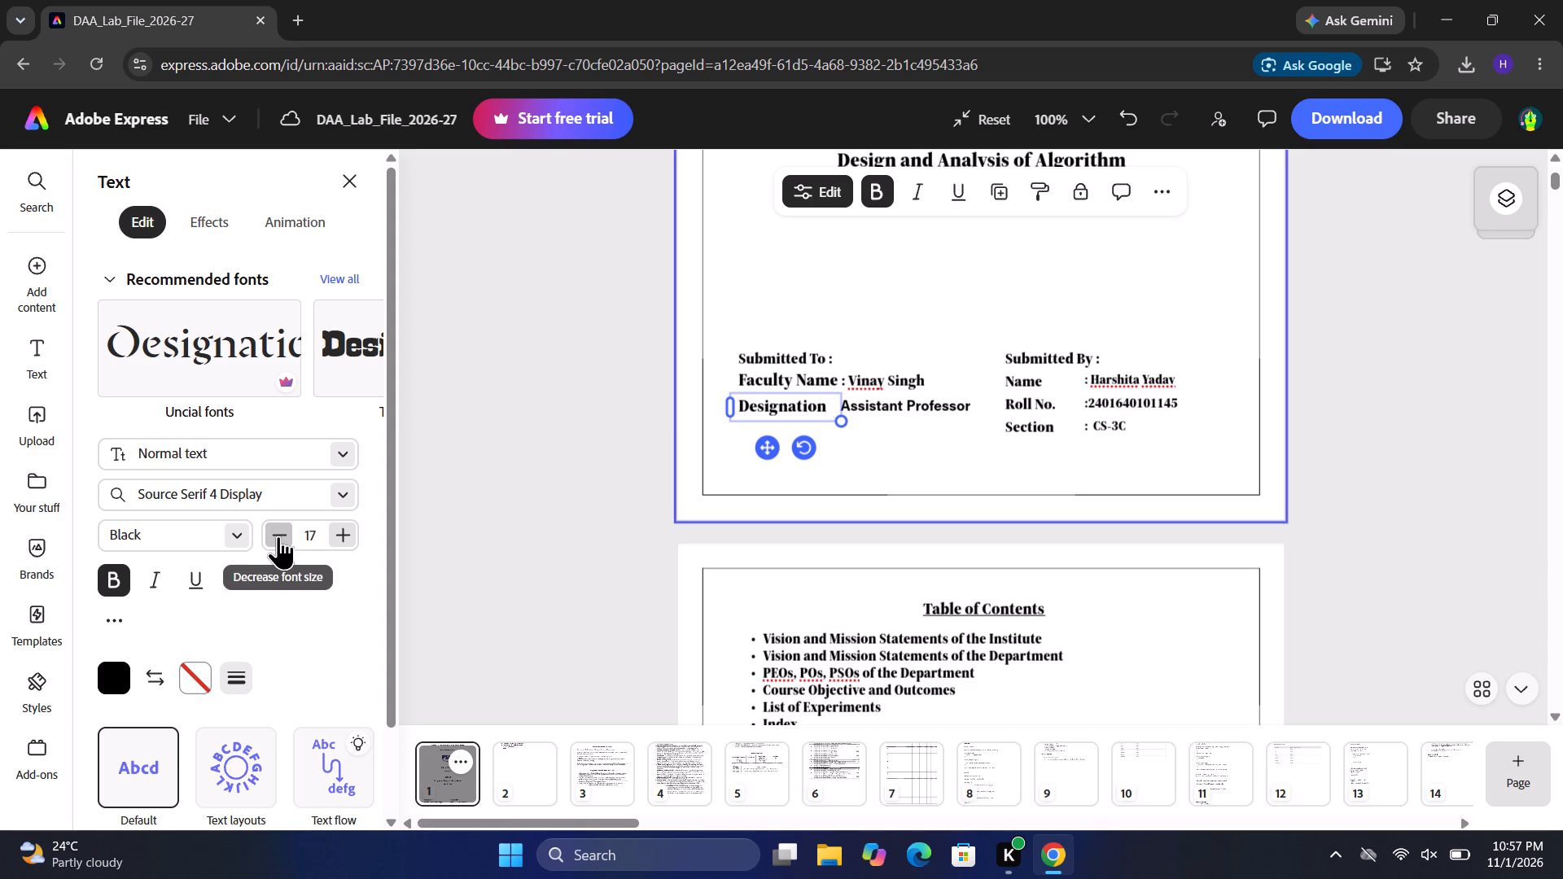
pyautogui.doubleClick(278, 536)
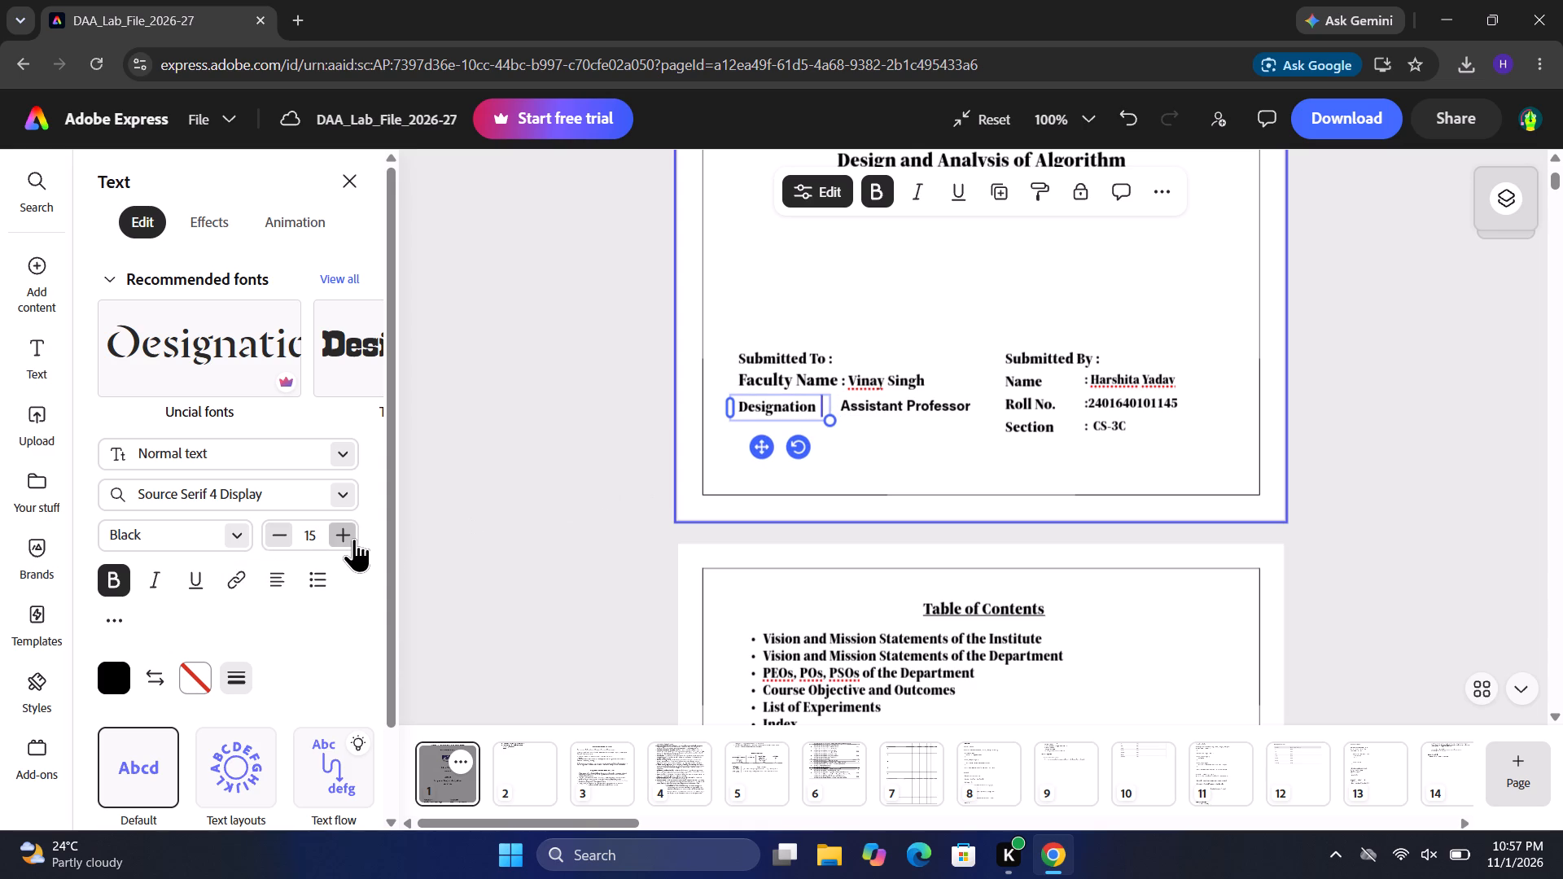
# Add a colon after the Designation label's text.
pyautogui.click(818, 391)
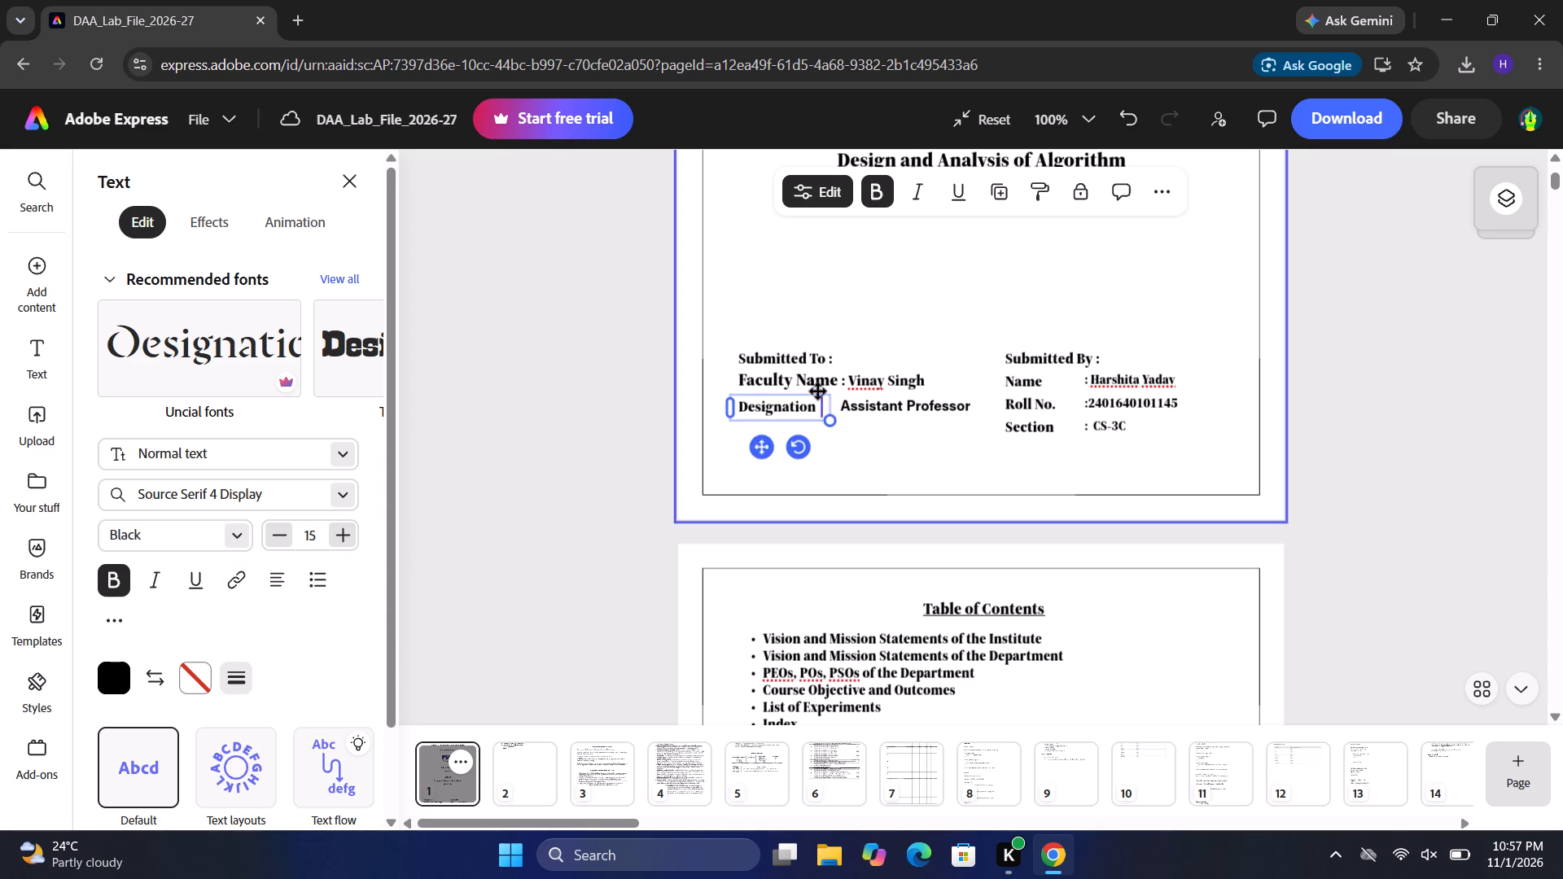
pyautogui.click(819, 411)
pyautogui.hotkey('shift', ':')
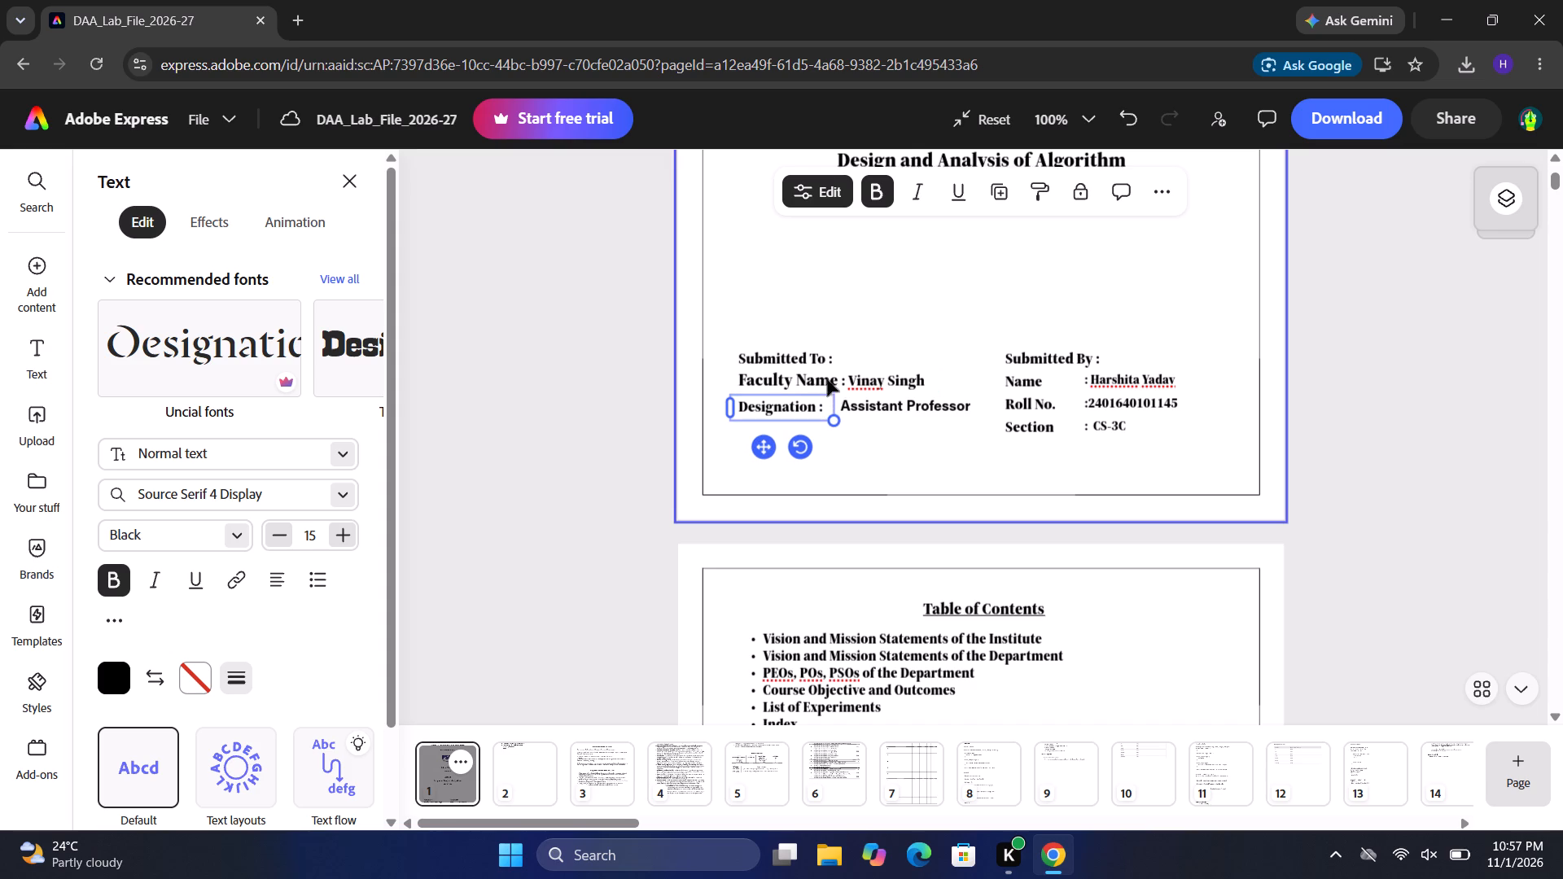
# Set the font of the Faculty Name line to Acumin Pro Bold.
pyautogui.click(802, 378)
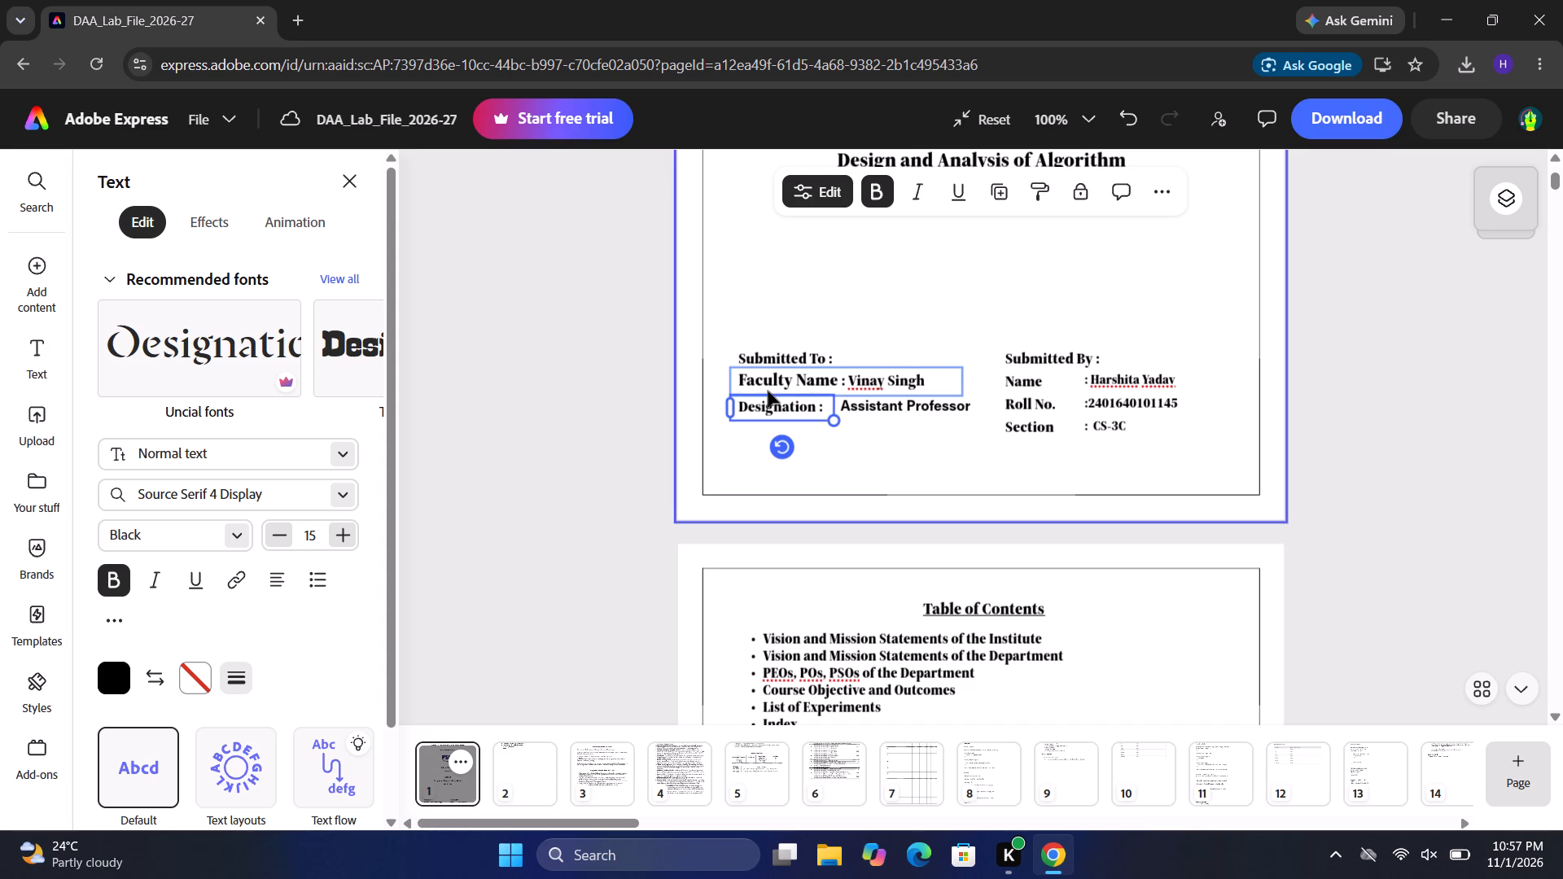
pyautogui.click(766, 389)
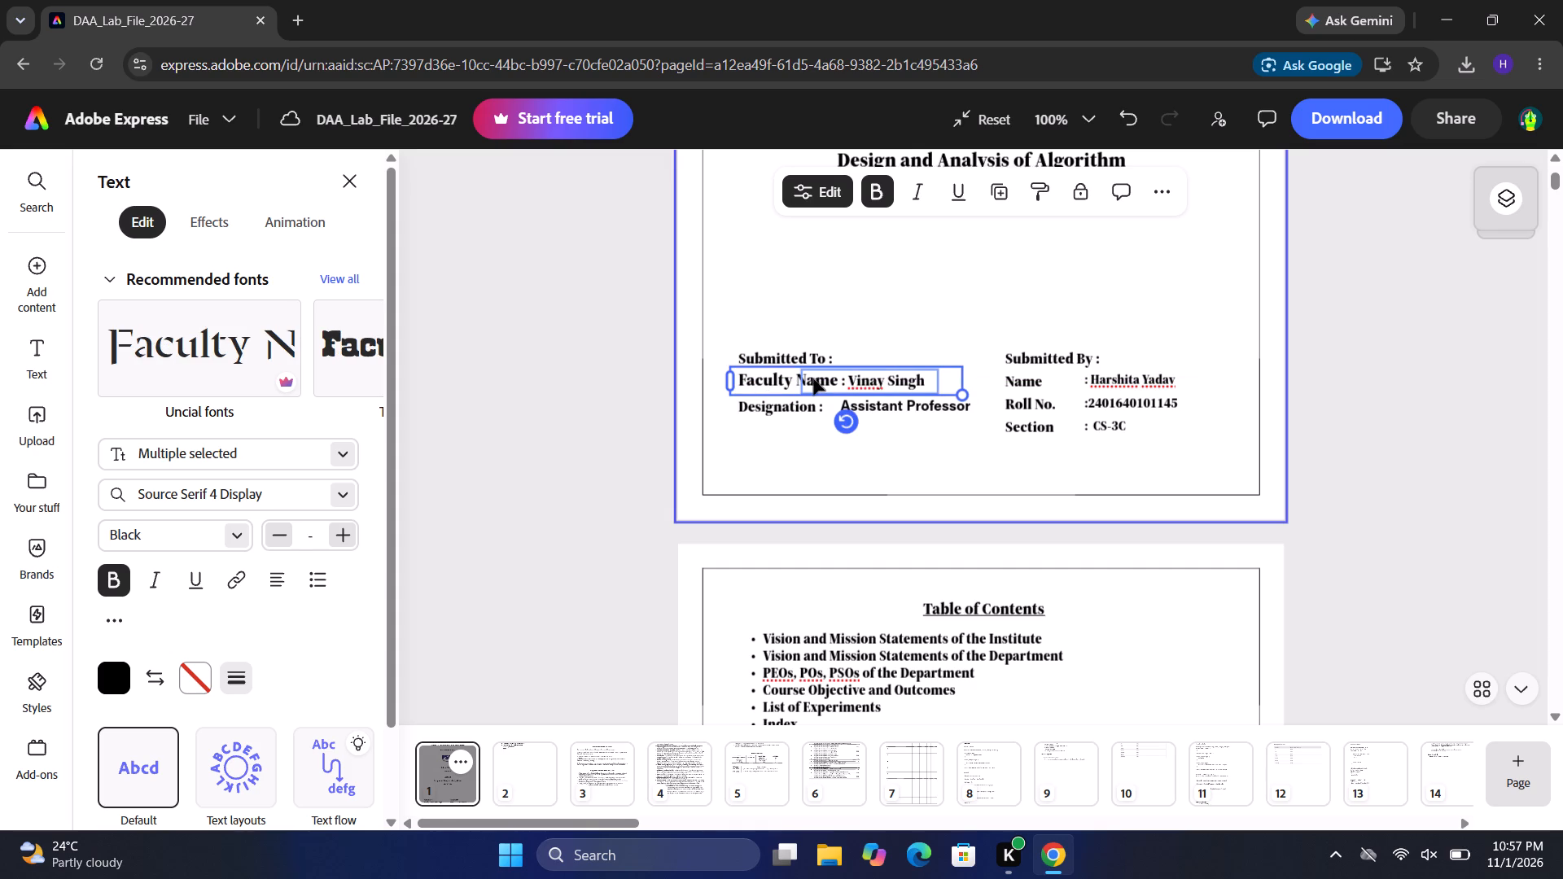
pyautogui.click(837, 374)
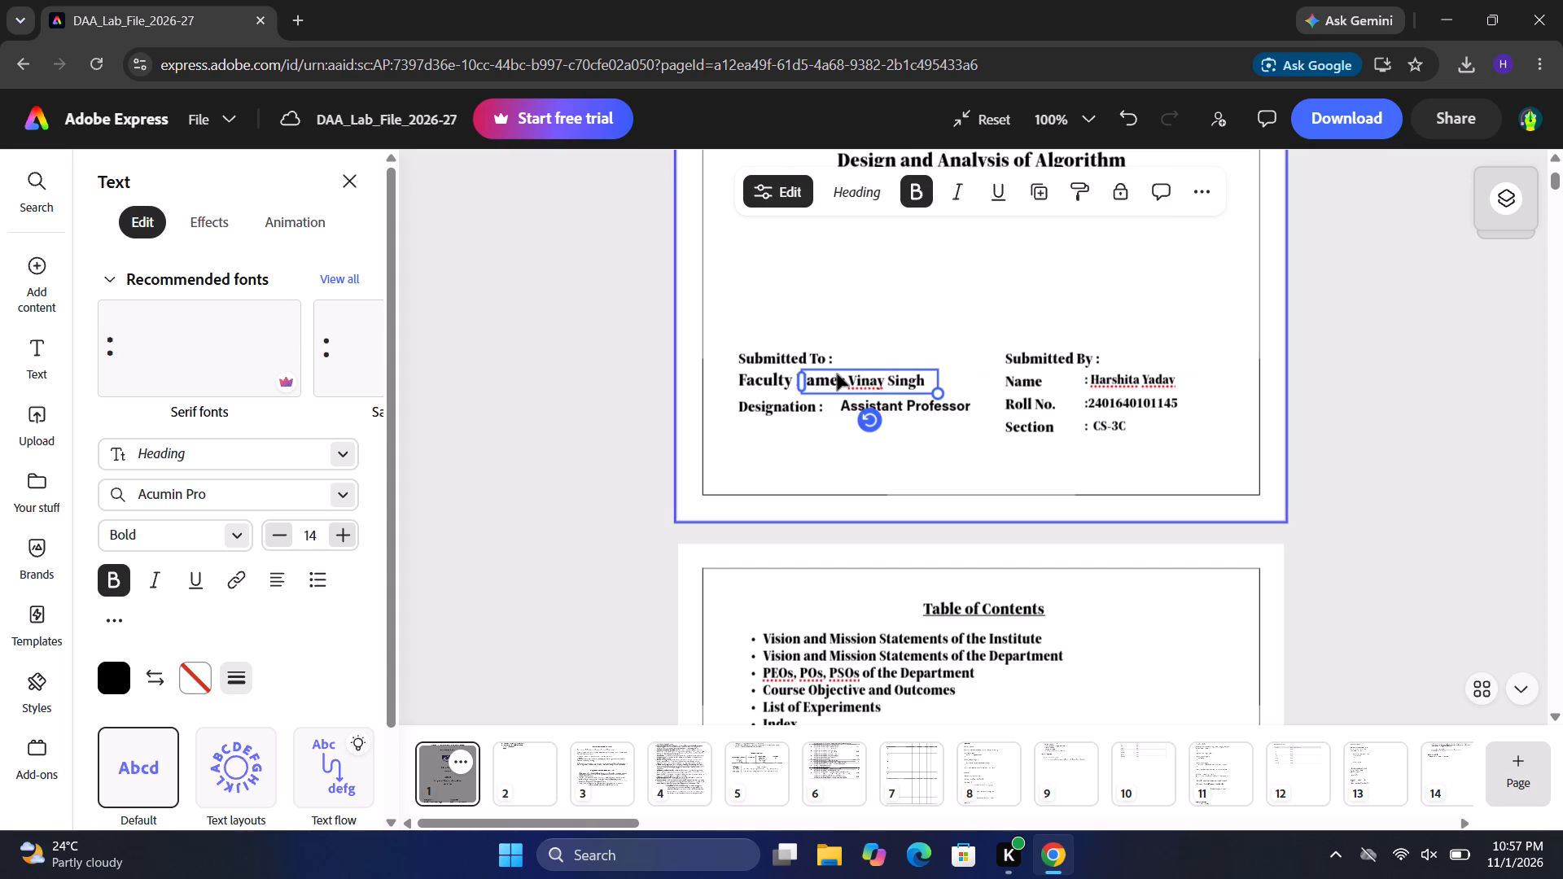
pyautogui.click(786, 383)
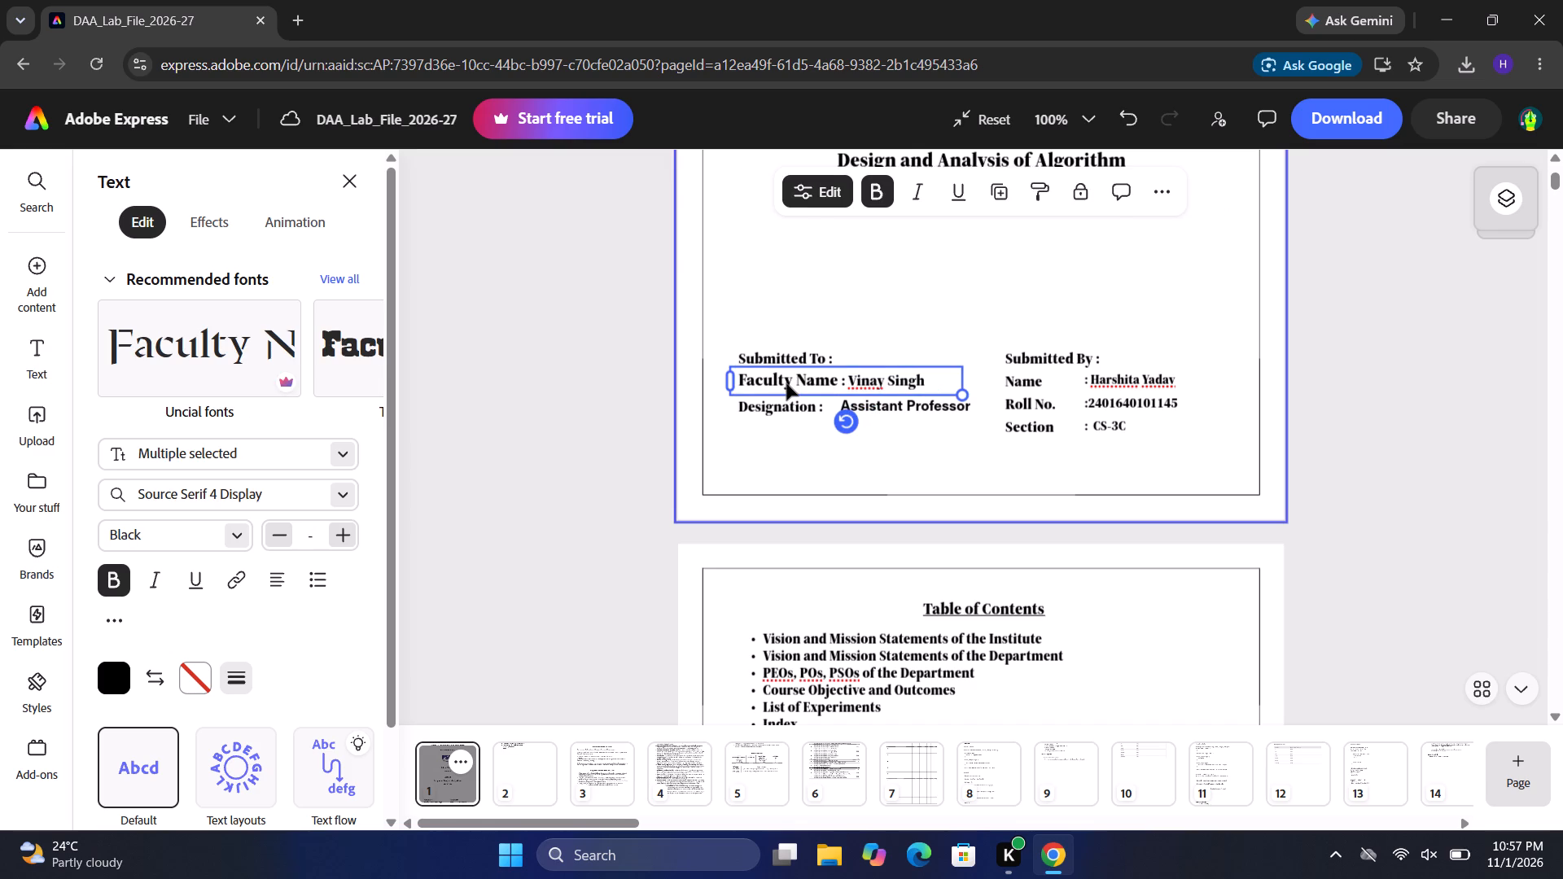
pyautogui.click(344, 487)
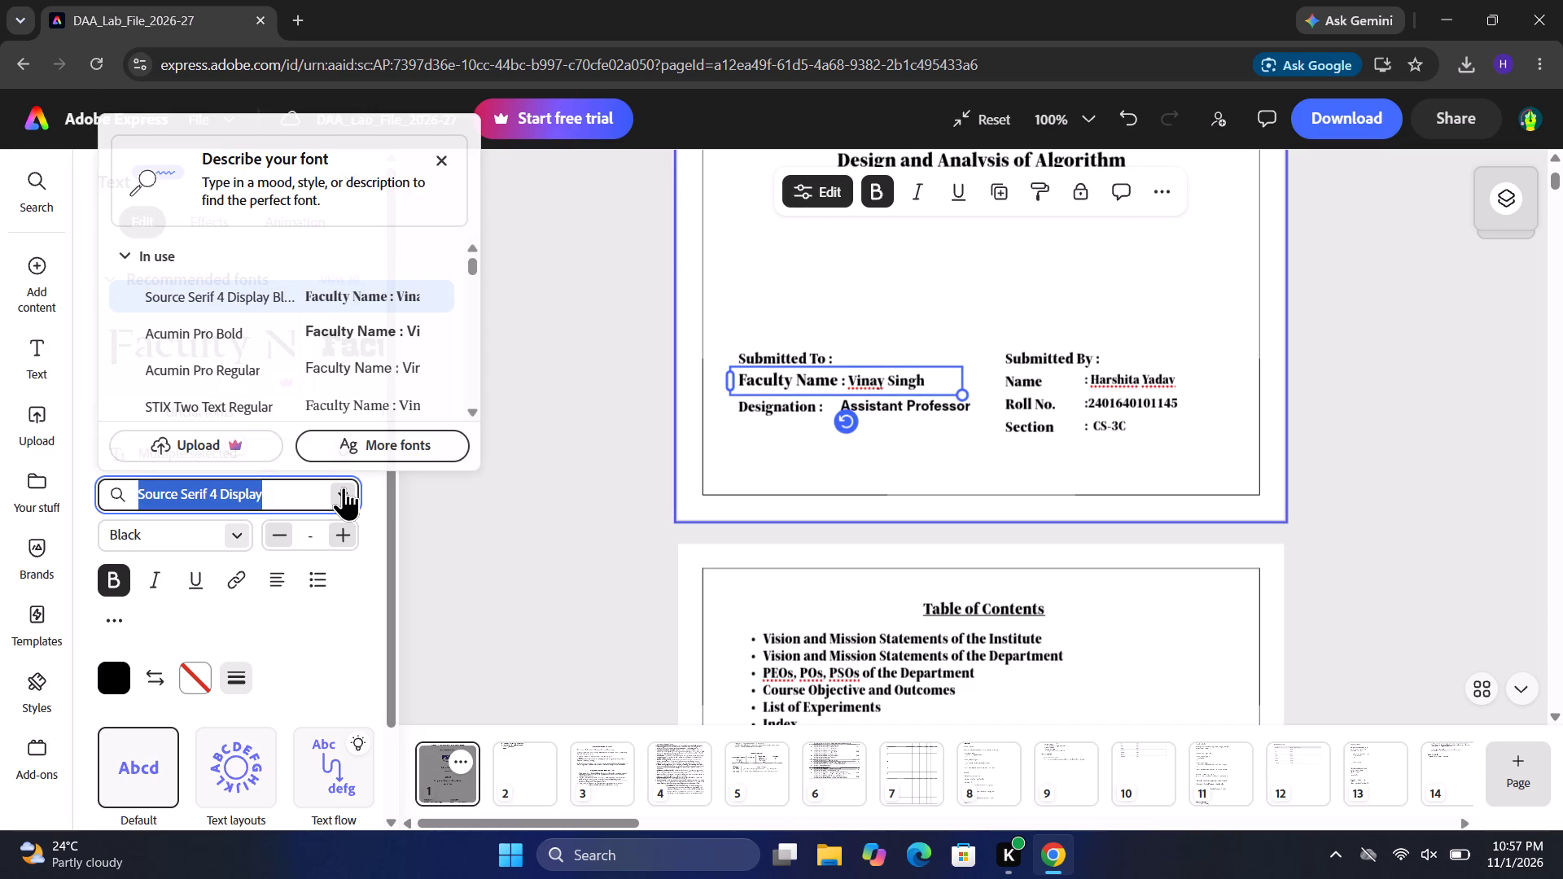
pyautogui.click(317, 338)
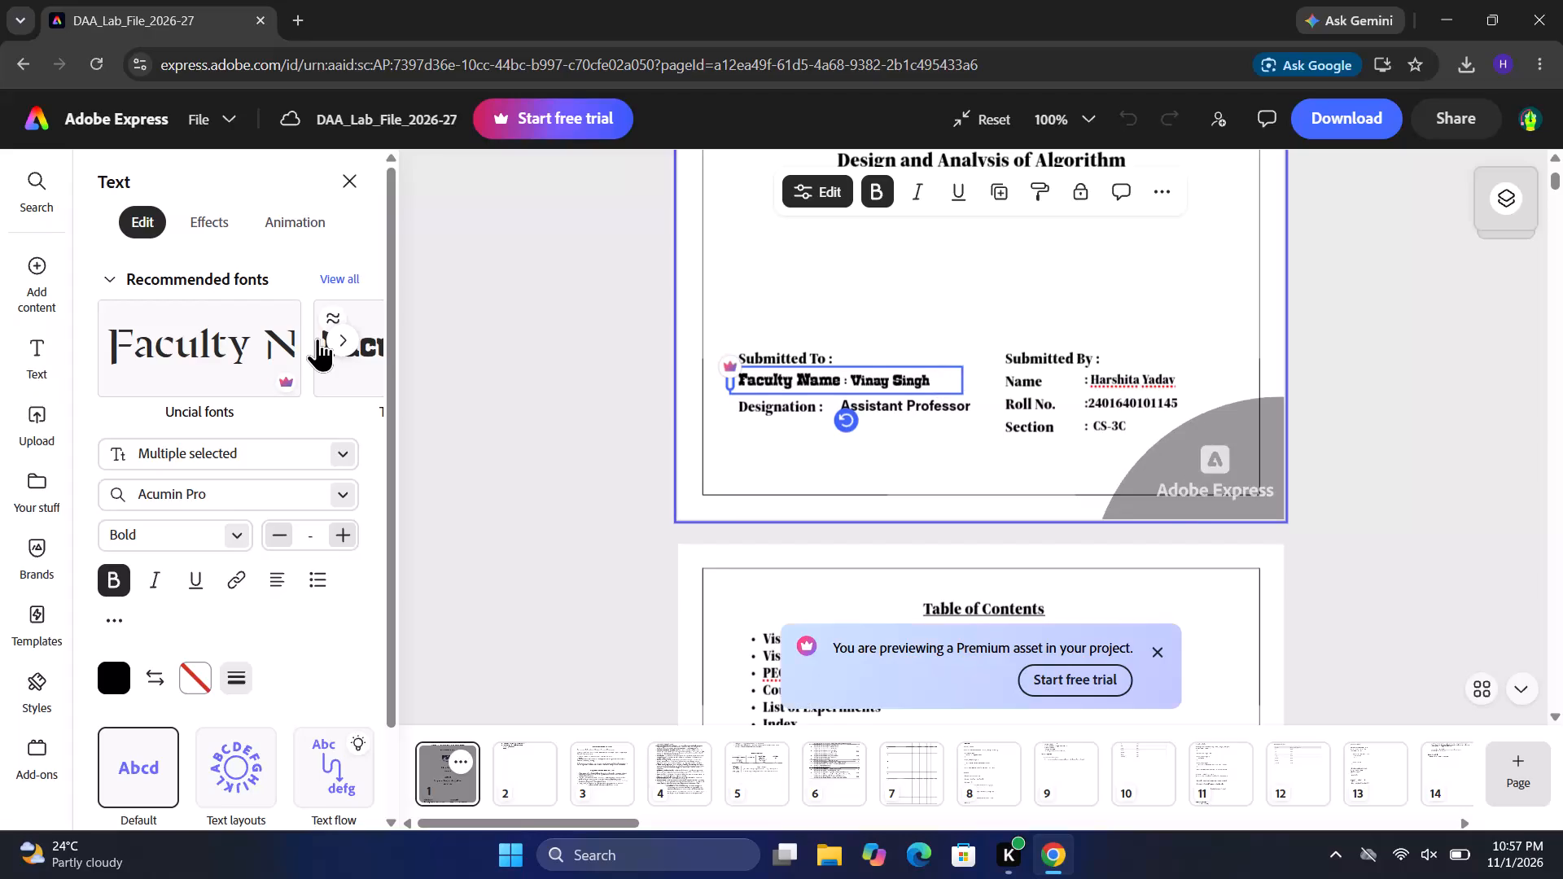
# Apply the Heading text style to the whole Faculty Name line.
pyautogui.click(332, 457)
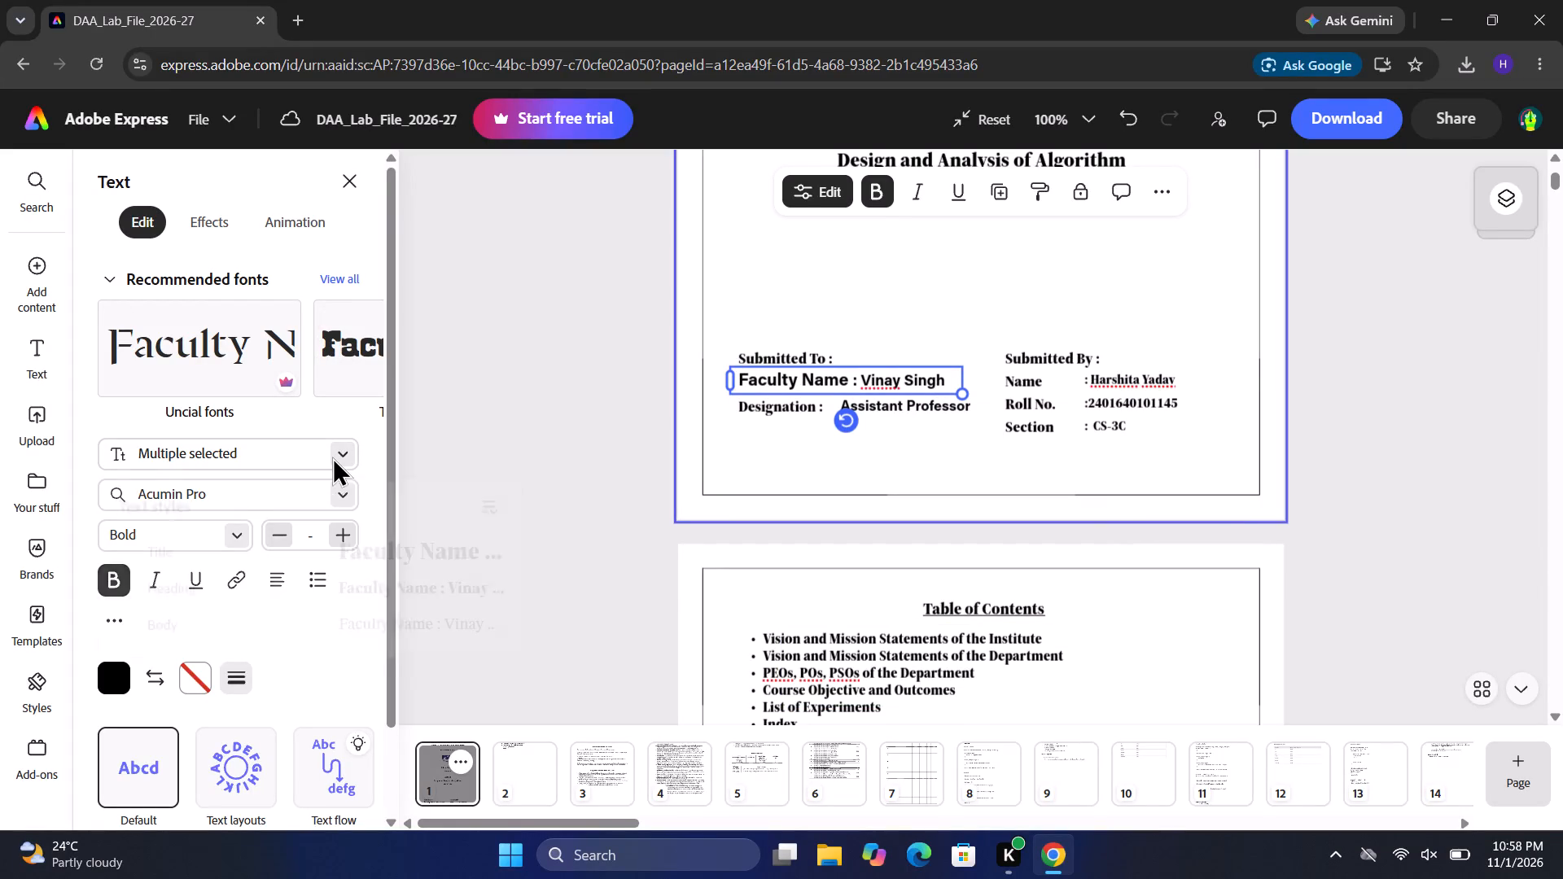
pyautogui.click(320, 591)
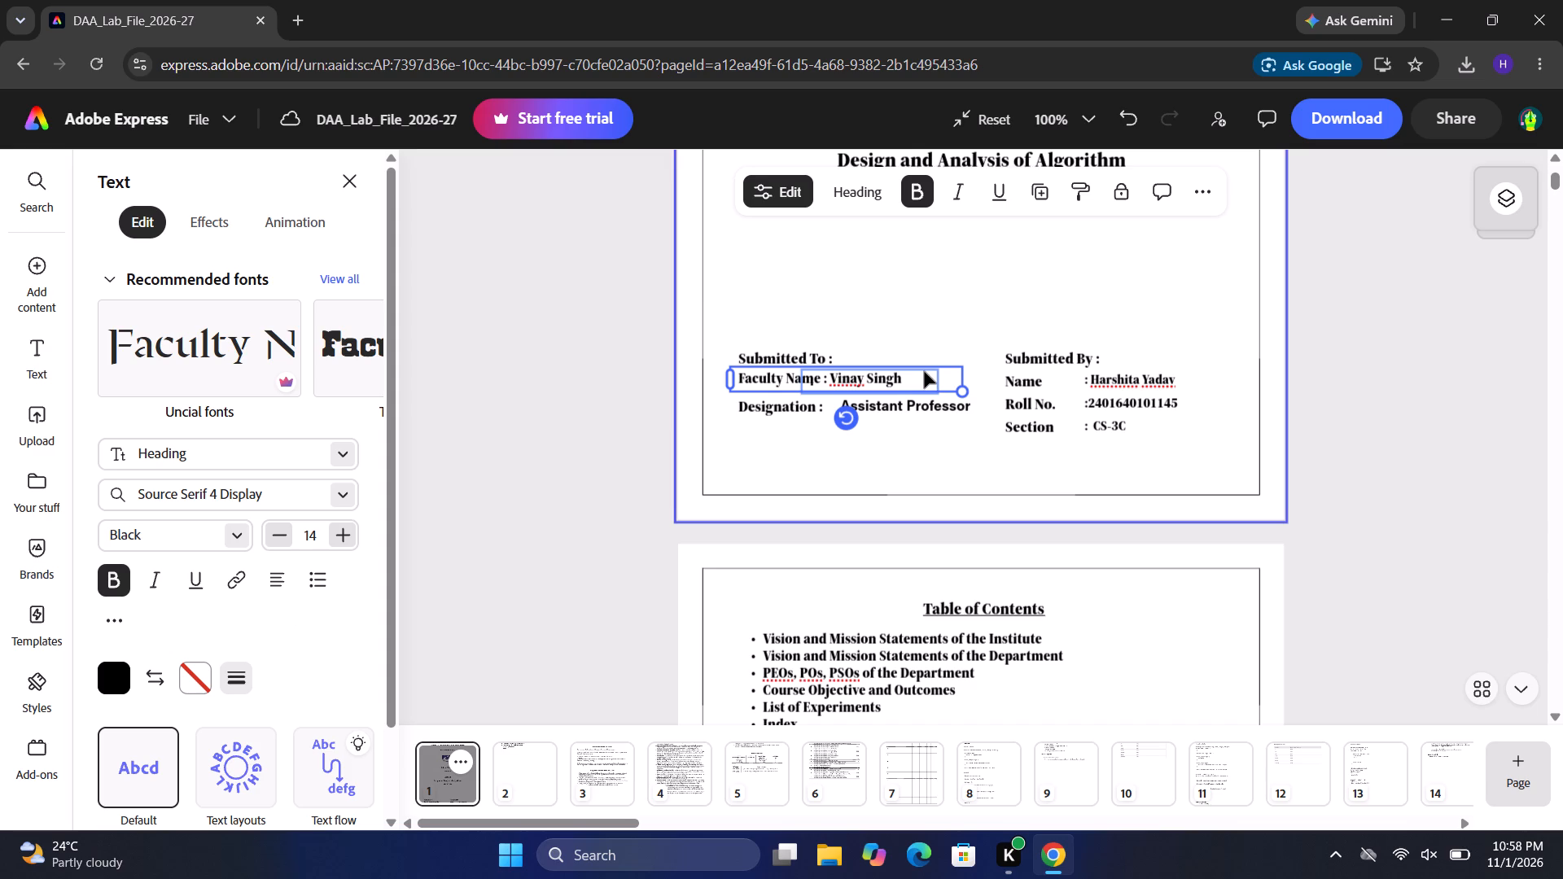
pyautogui.click(915, 305)
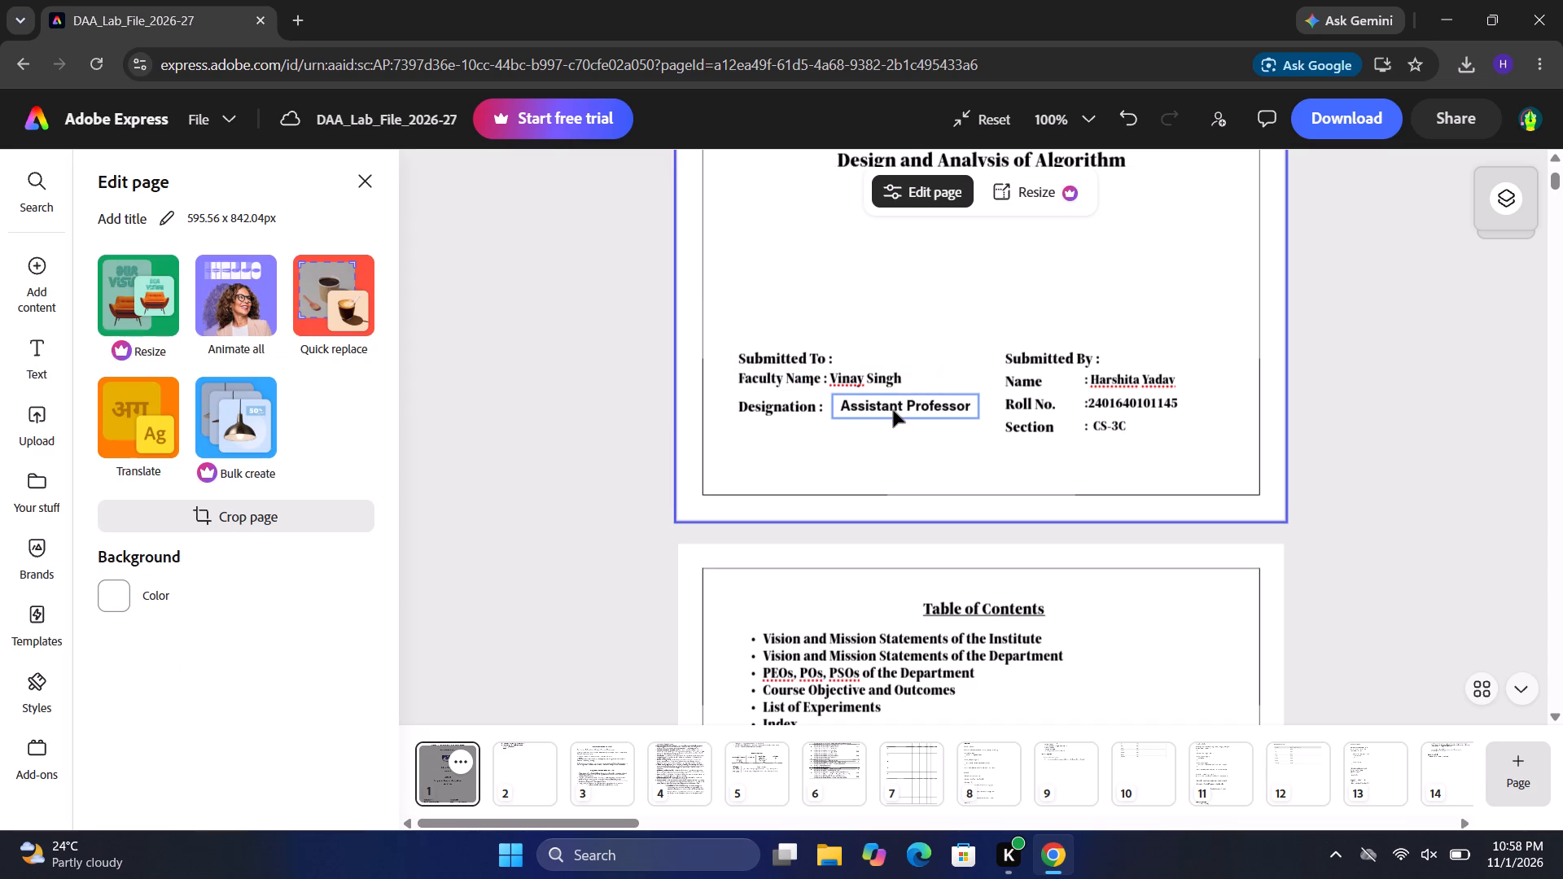
# Move the "Assistant Professor" text box next to the colon on the Designation line.
pyautogui.moveTo(893, 410); pyautogui.dragTo(879, 410)
pyautogui.click(907, 316)
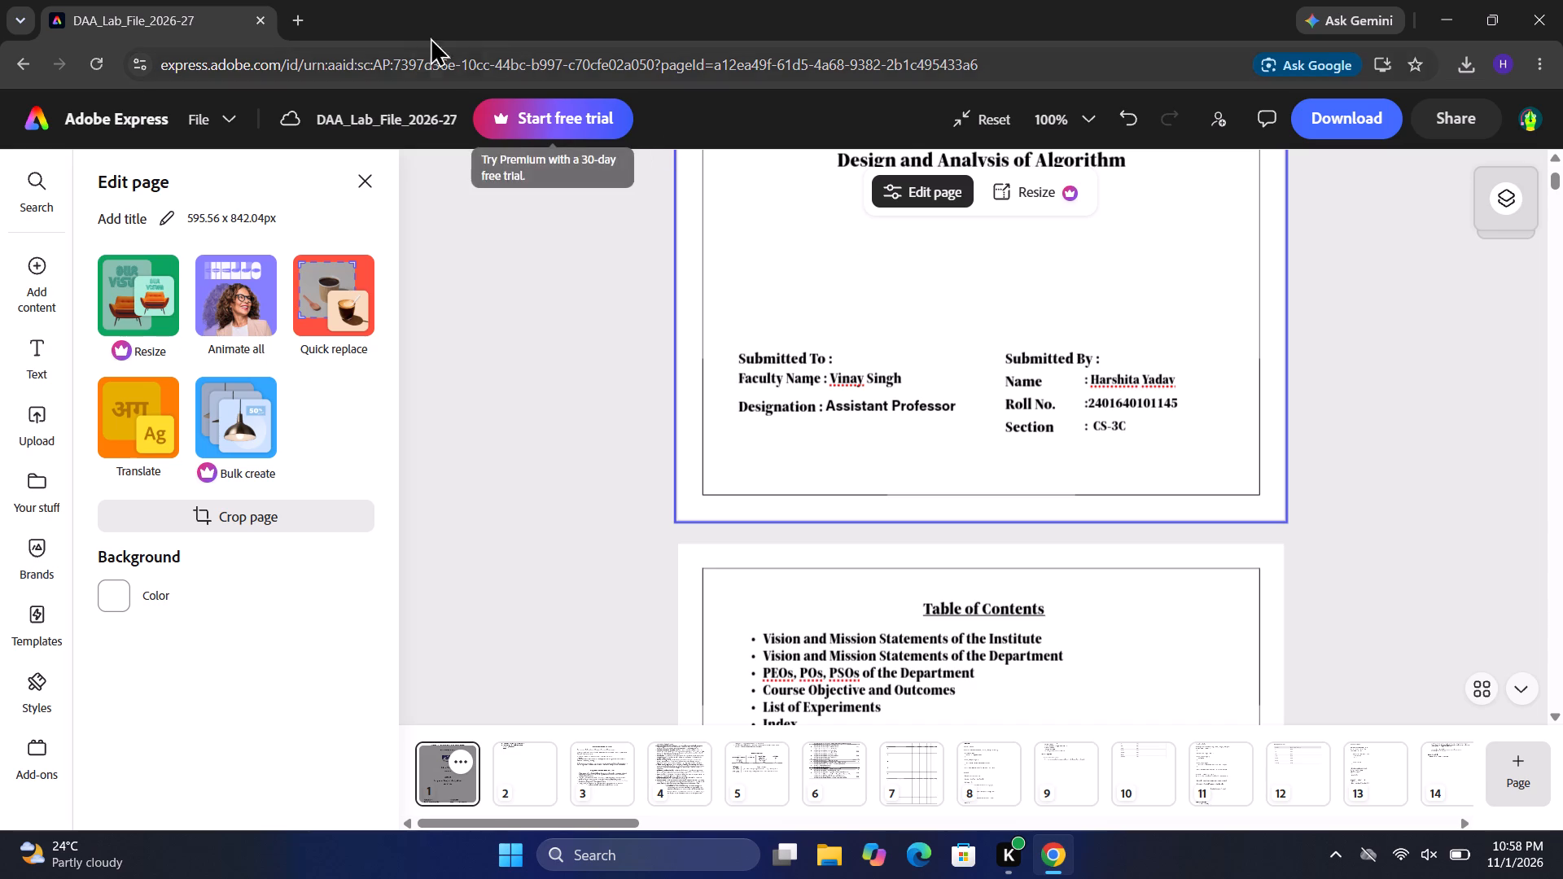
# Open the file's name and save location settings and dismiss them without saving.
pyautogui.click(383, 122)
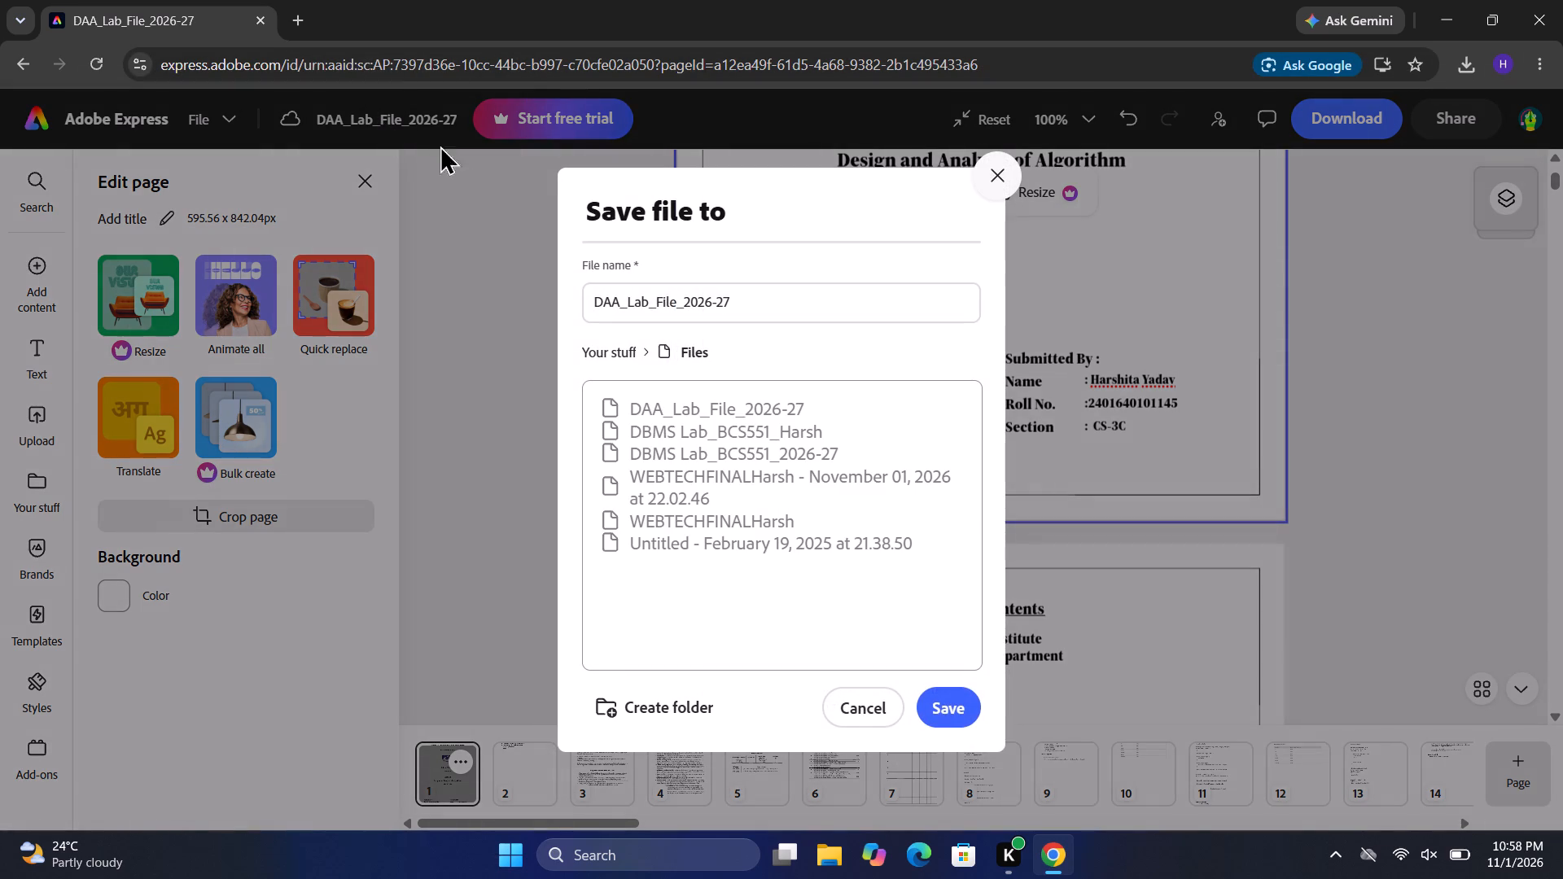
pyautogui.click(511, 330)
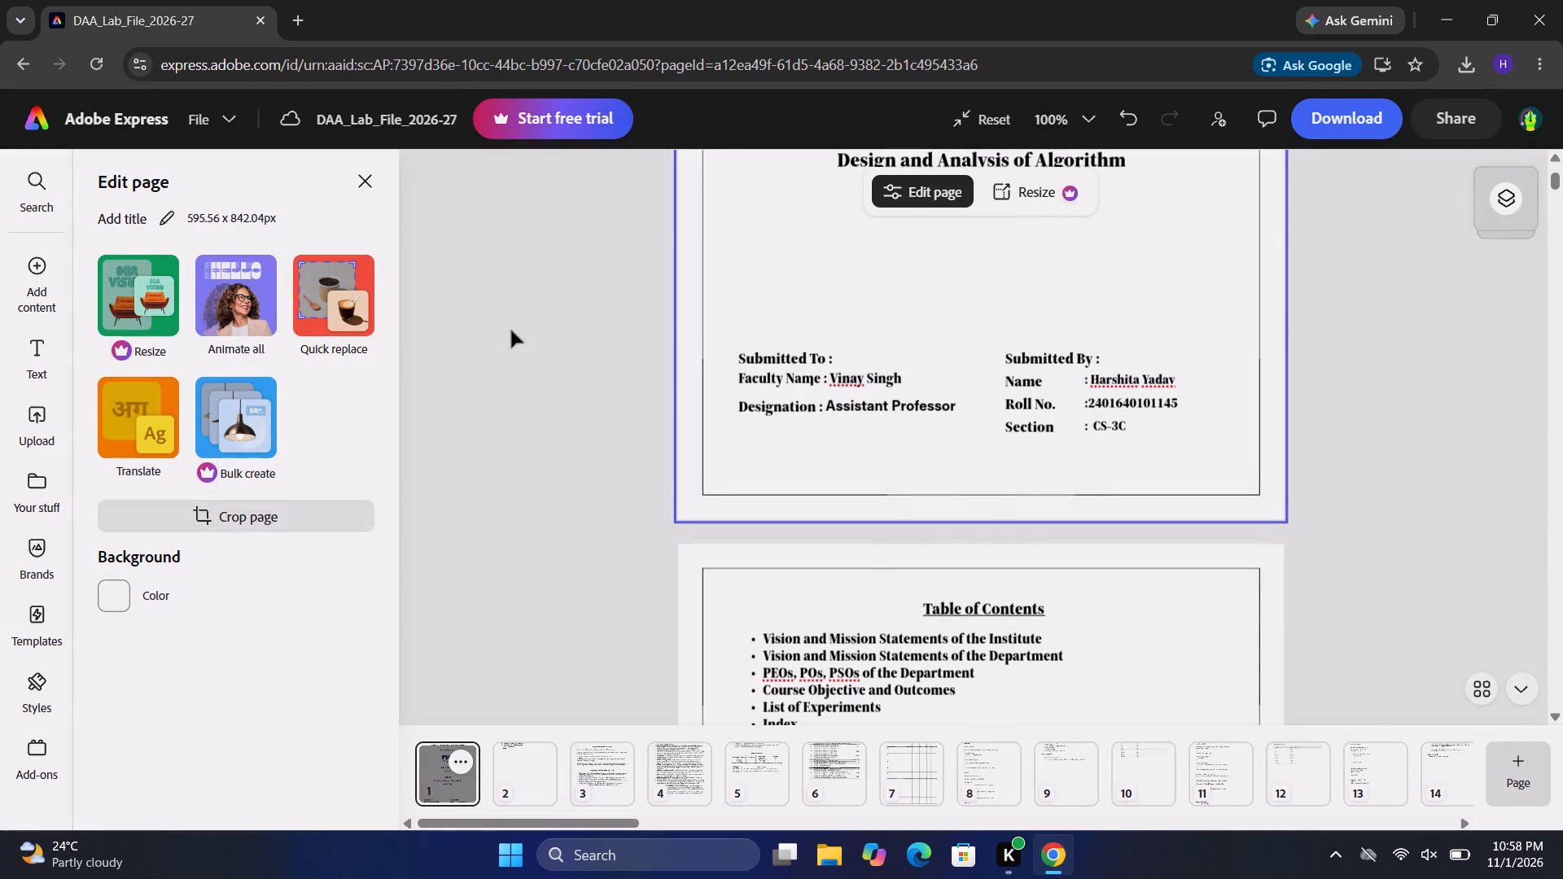
# Download all pages of the lab file as one PDF Standard document and dismiss the next-design suggestions.
pyautogui.hscroll(1, 1141, 298)
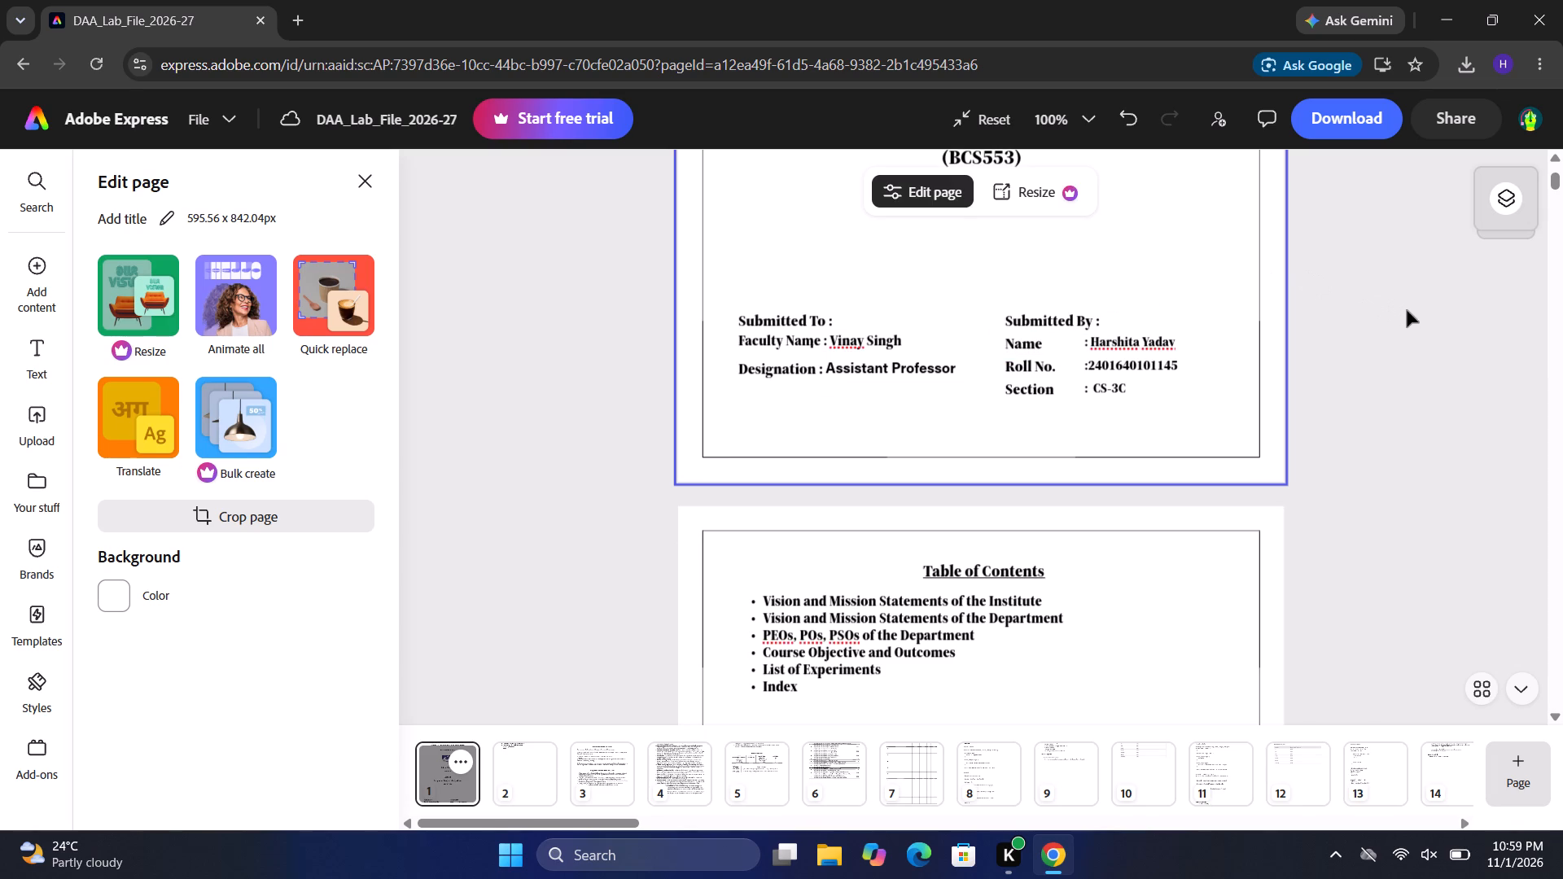
pyautogui.click(1349, 122)
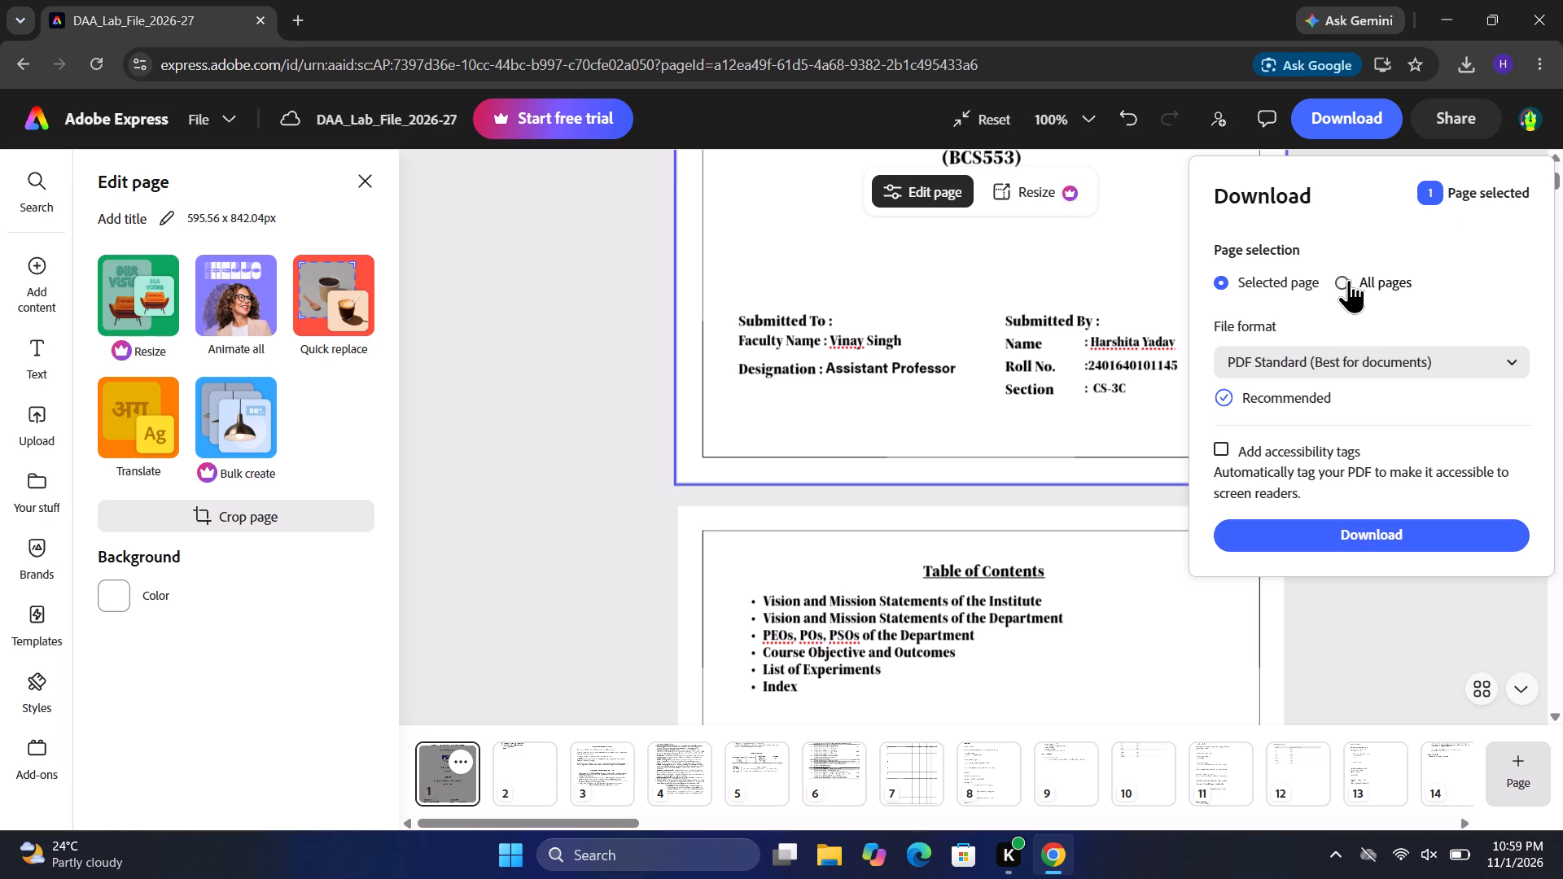
pyautogui.click(1346, 280)
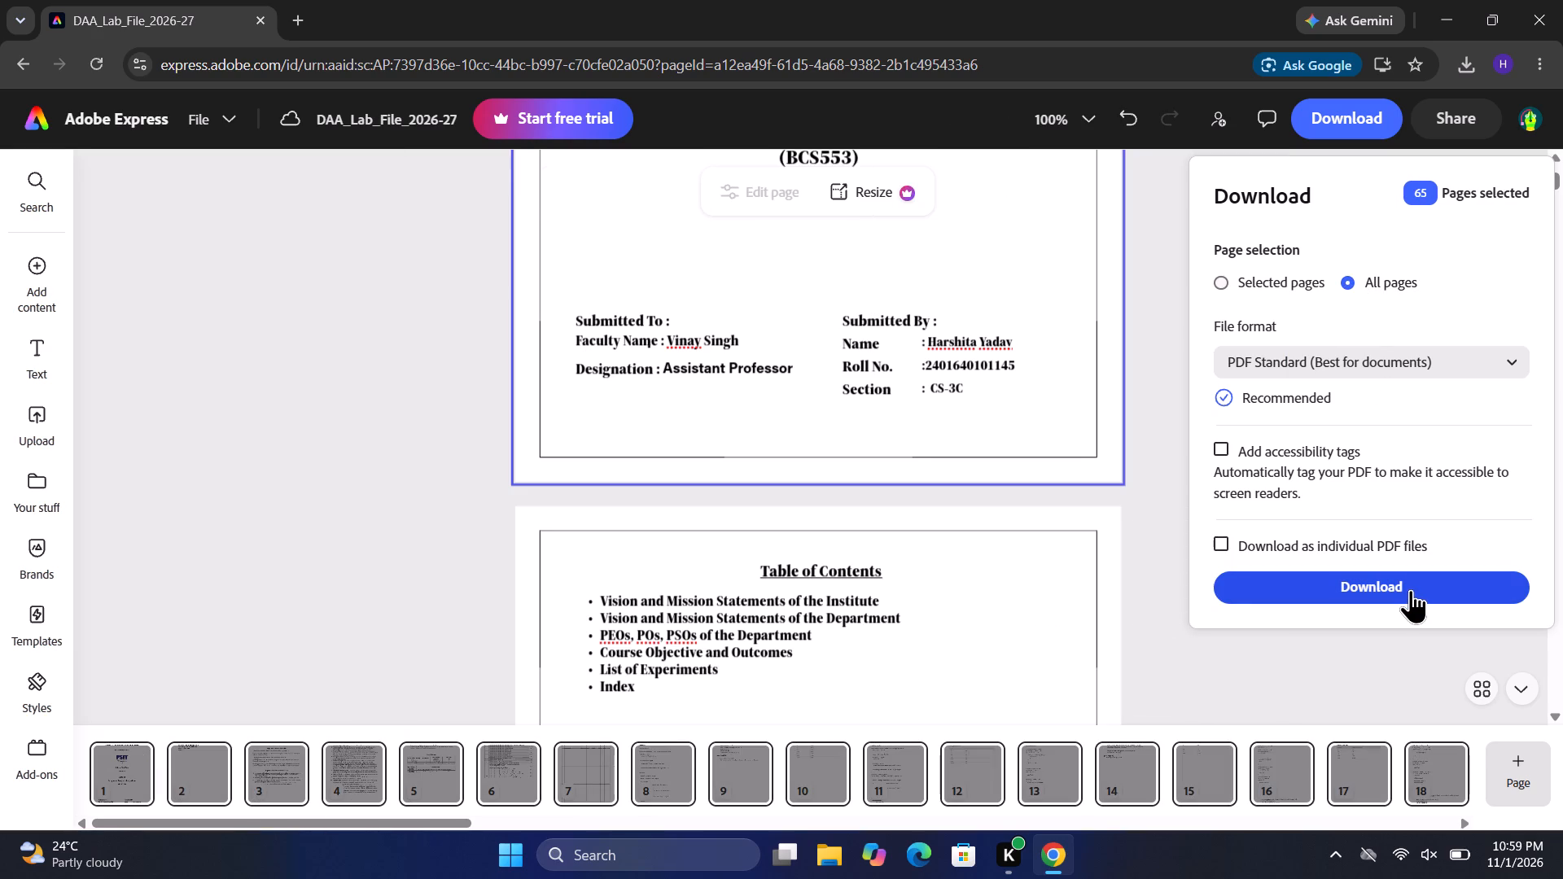
pyautogui.click(1411, 589)
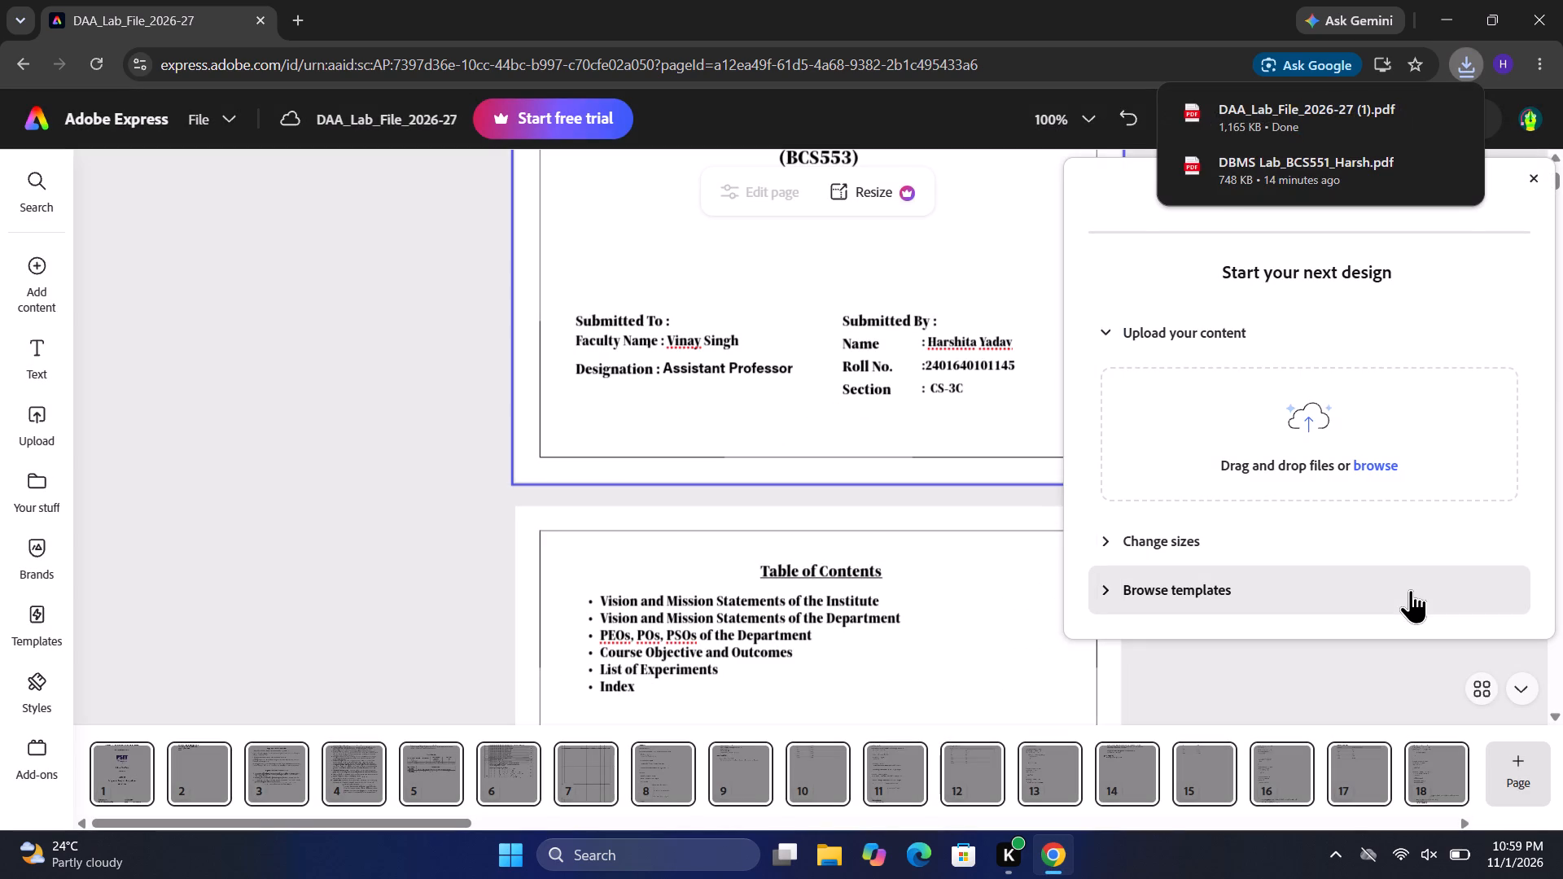
pyautogui.click(236, 430)
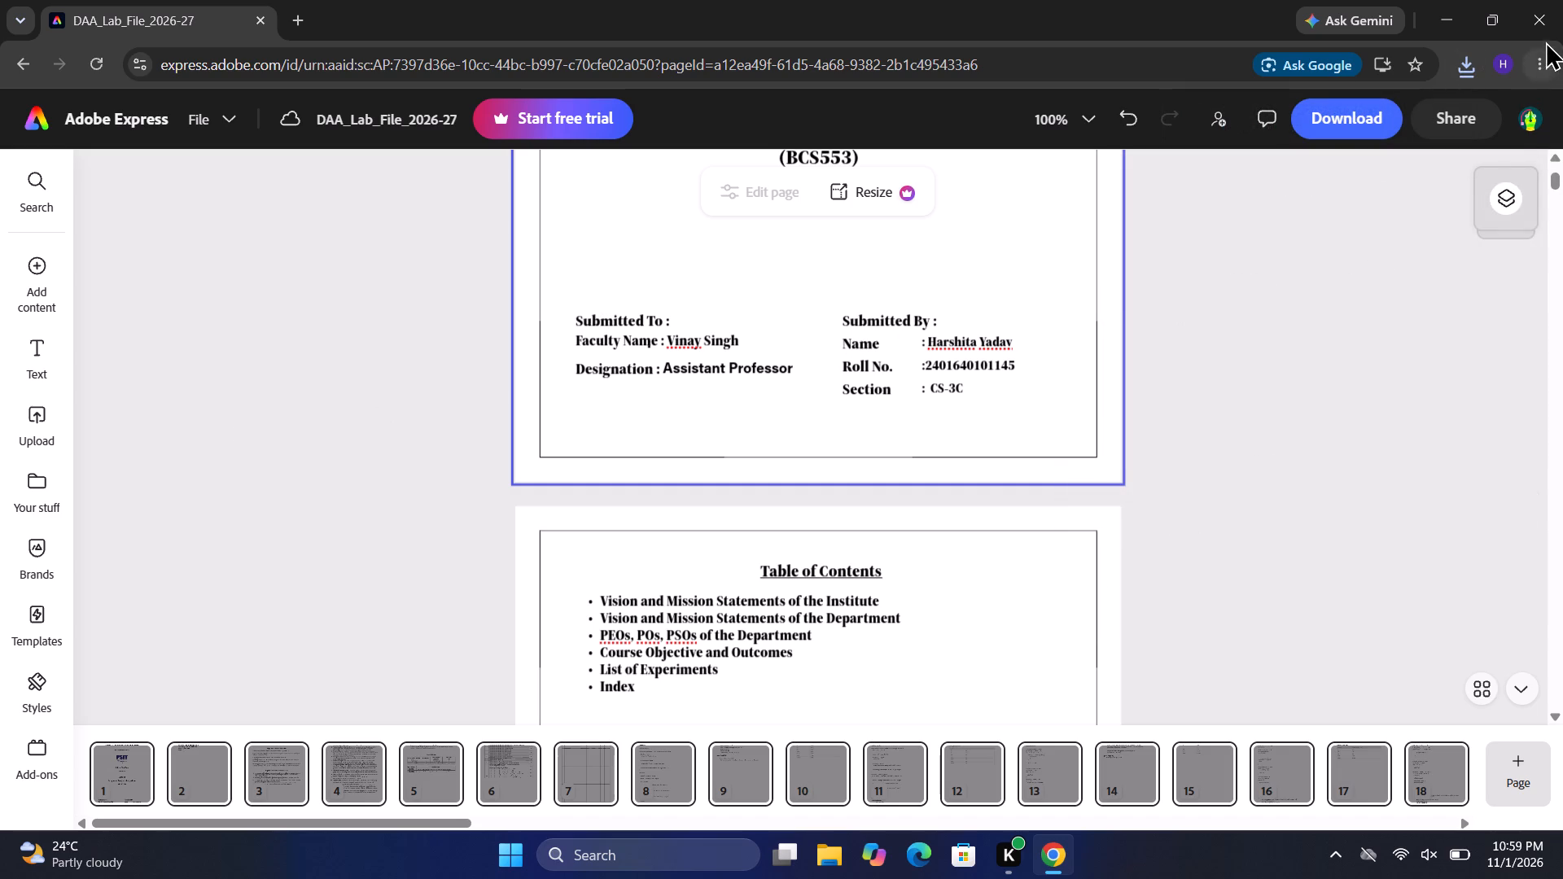